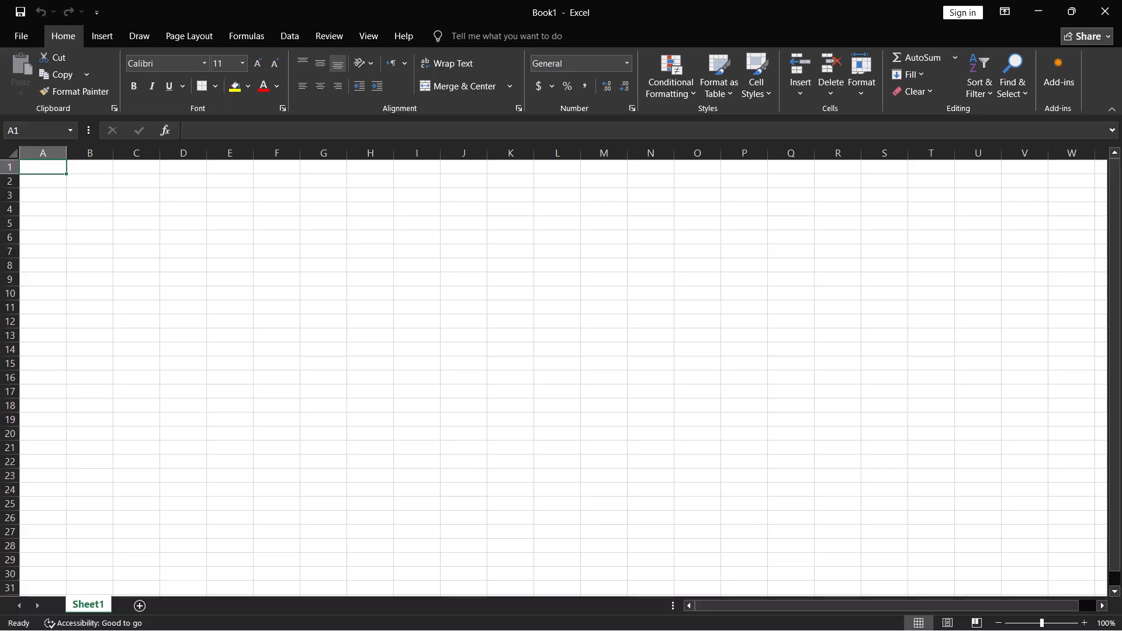
Enter the header ADMISSION in cell A1.
type("ad")
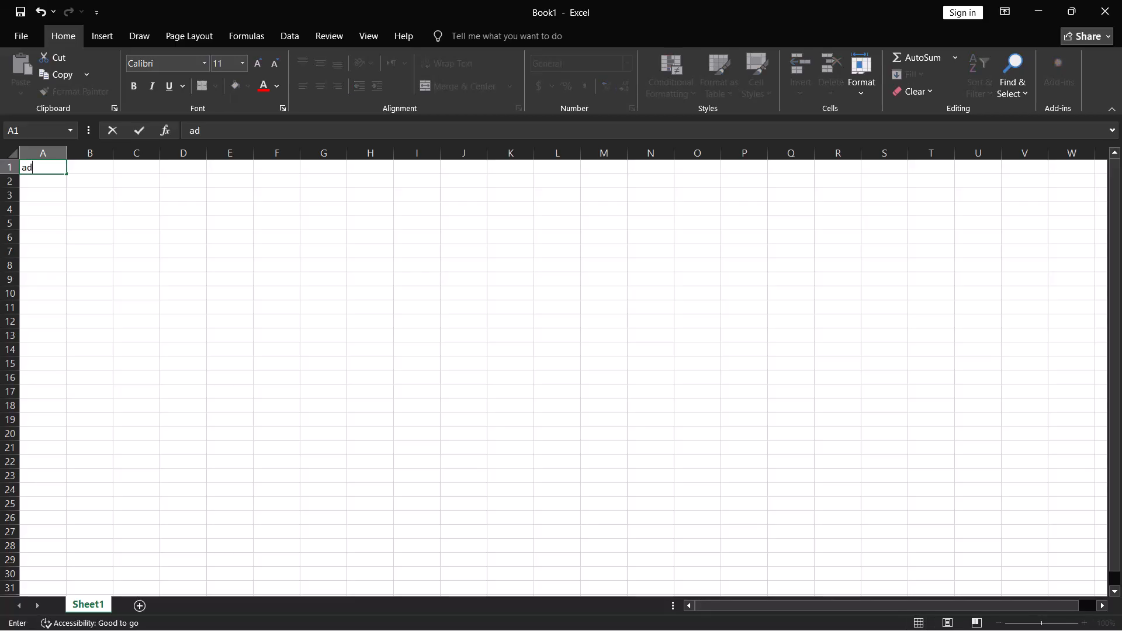
key("BackSpace")
key("BackSpace")
type("ADMISSION")
key("space")
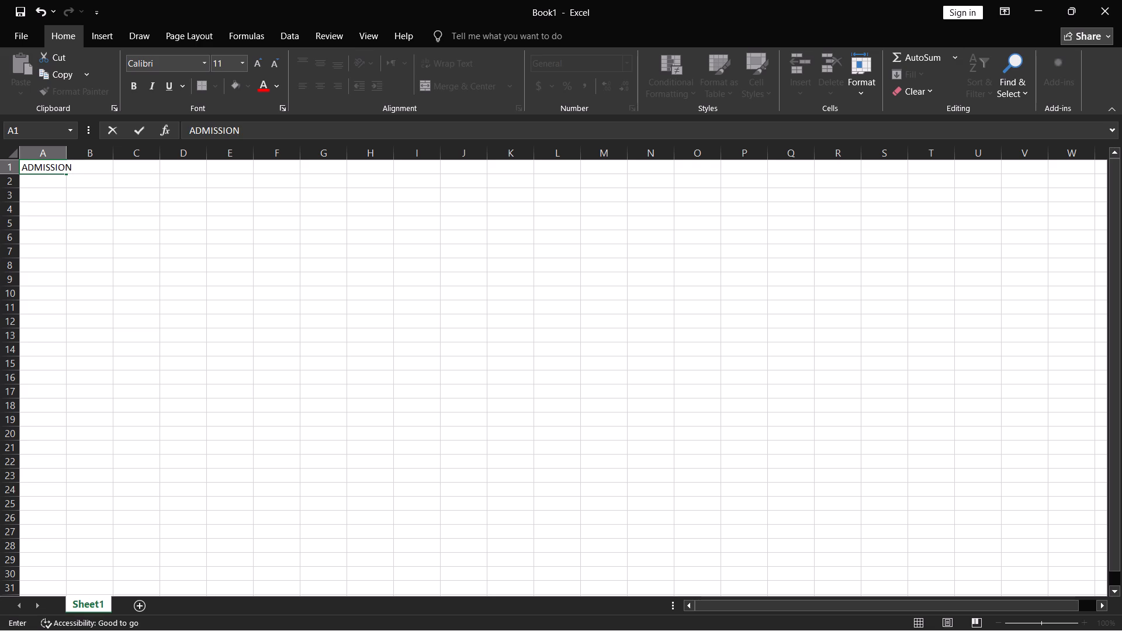
left_click(110, 165)
left_click(110, 165)
double_click(110, 165)
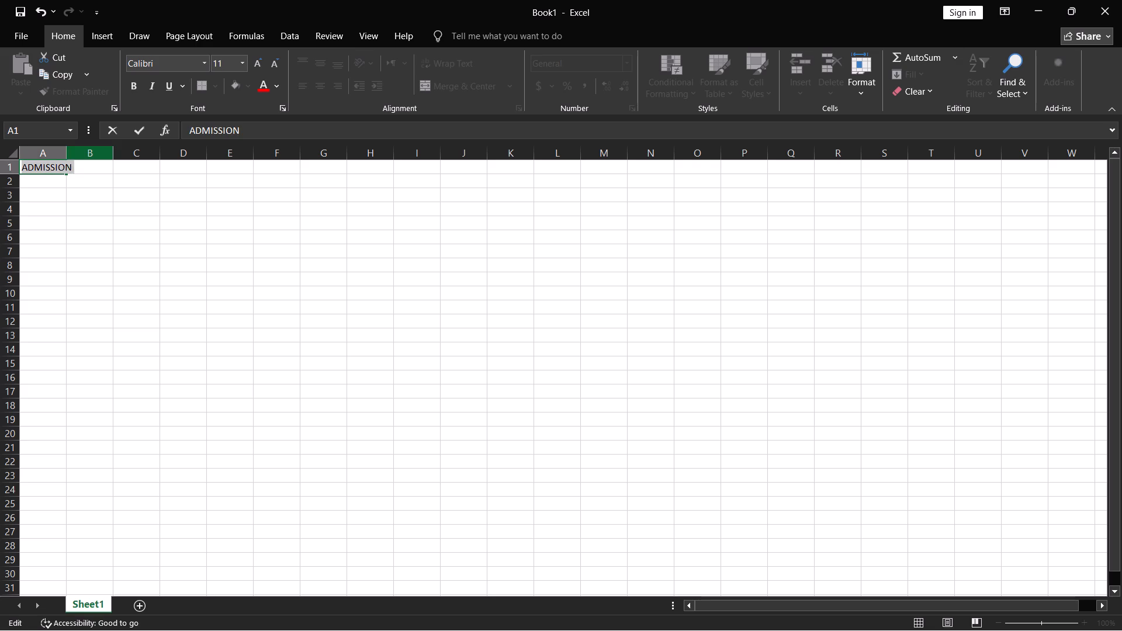
left_click_drag(134, 169, 89, 158)
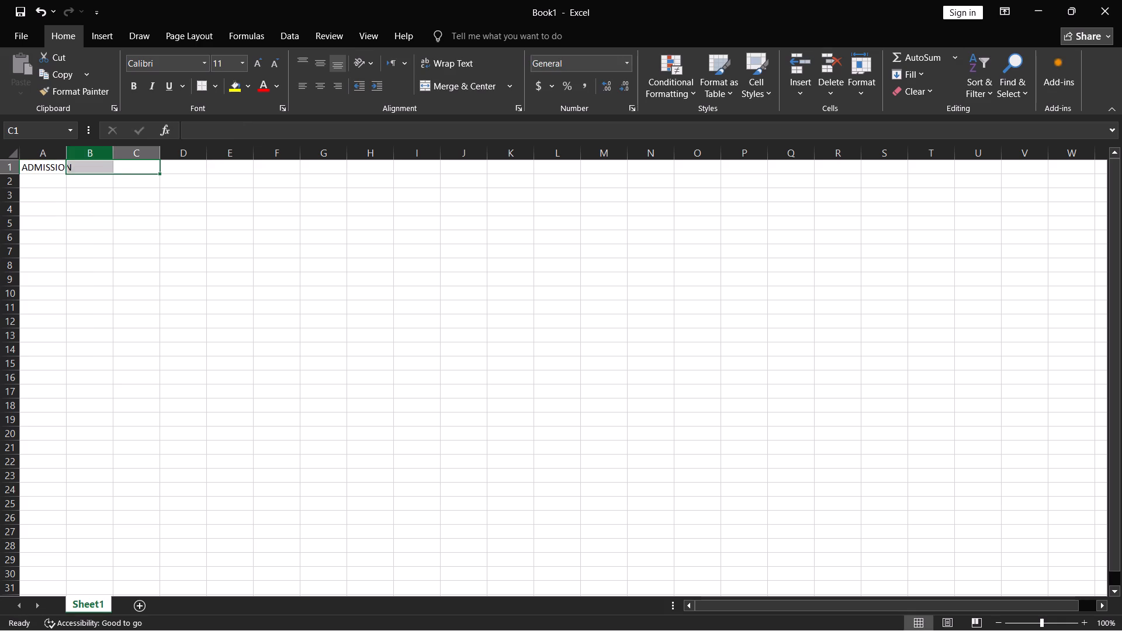
Widen column A to about three times the default column width so its header fits comfortably.
left_click(89, 158)
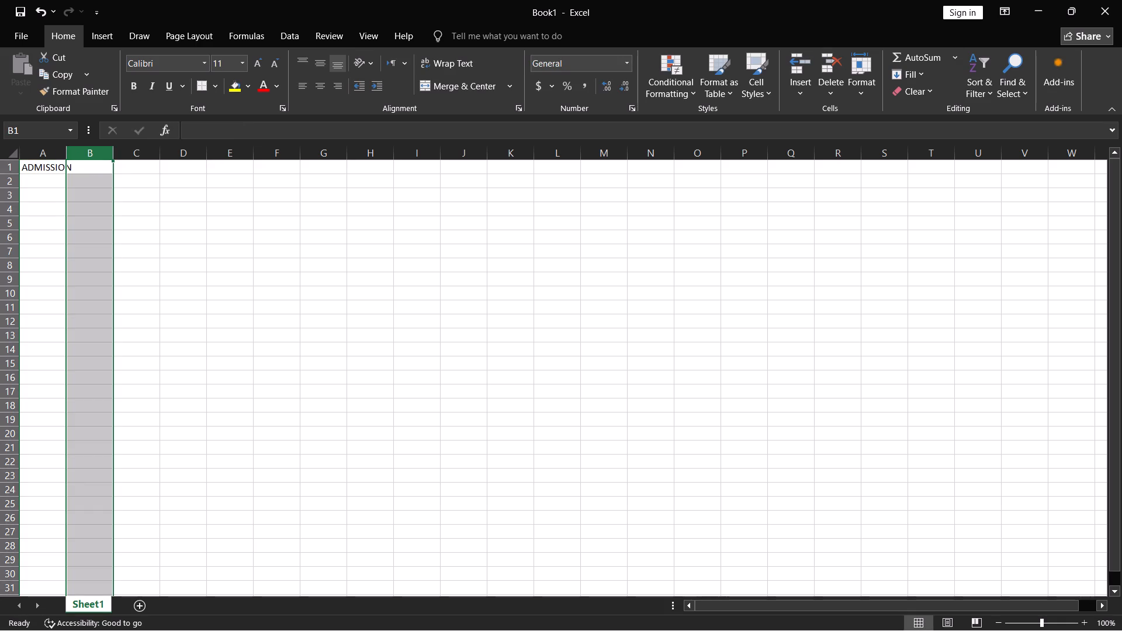
left_click_drag(68, 148, 83, 159)
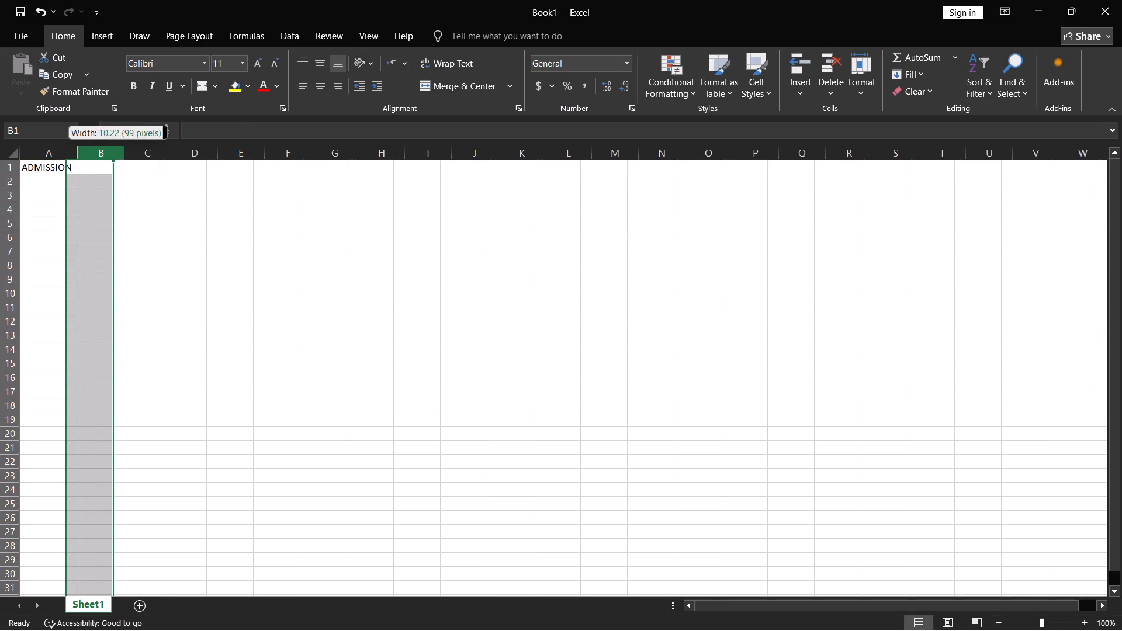
left_click_drag(83, 159, 103, 172)
left_click_drag(105, 172, 110, 174)
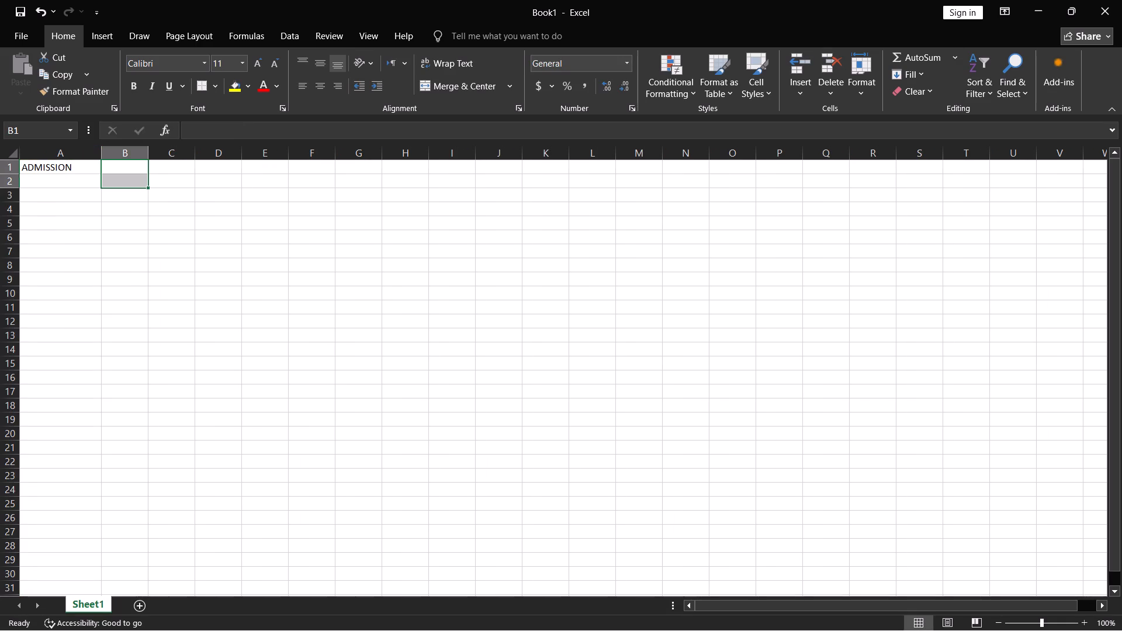
left_click_drag(110, 174, 119, 178)
left_click_drag(101, 163, 126, 168)
left_click_drag(102, 158, 158, 161)
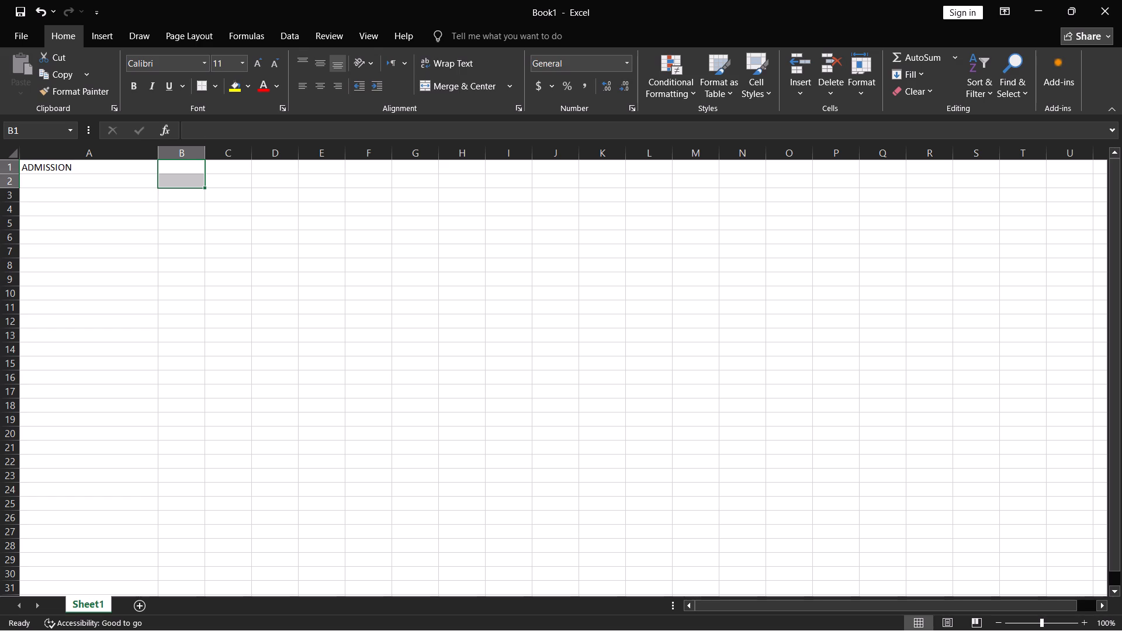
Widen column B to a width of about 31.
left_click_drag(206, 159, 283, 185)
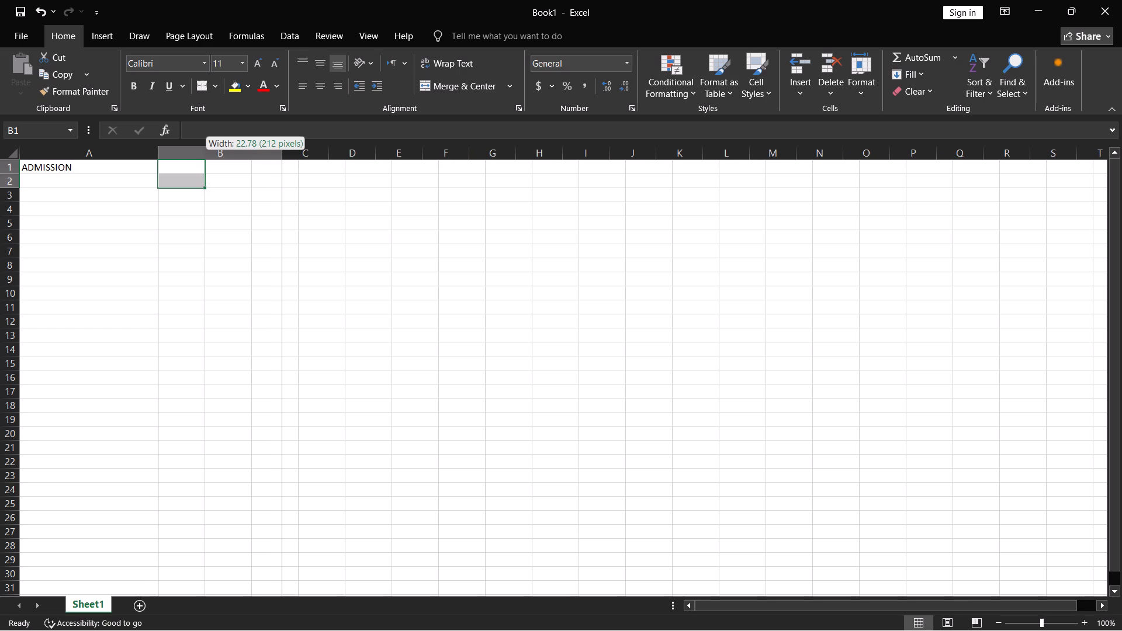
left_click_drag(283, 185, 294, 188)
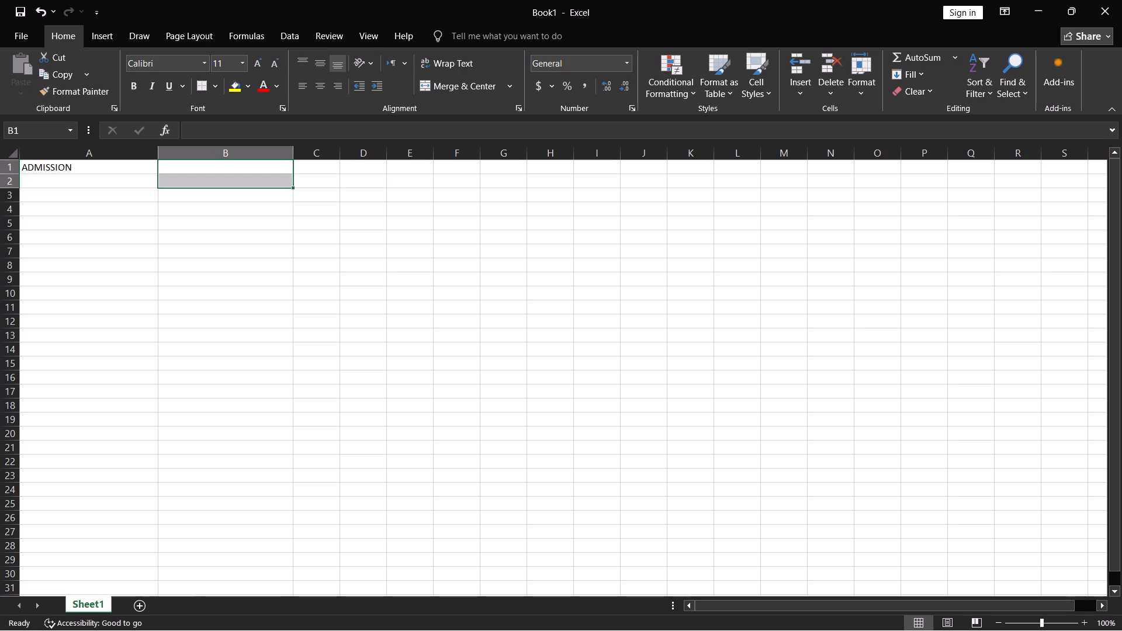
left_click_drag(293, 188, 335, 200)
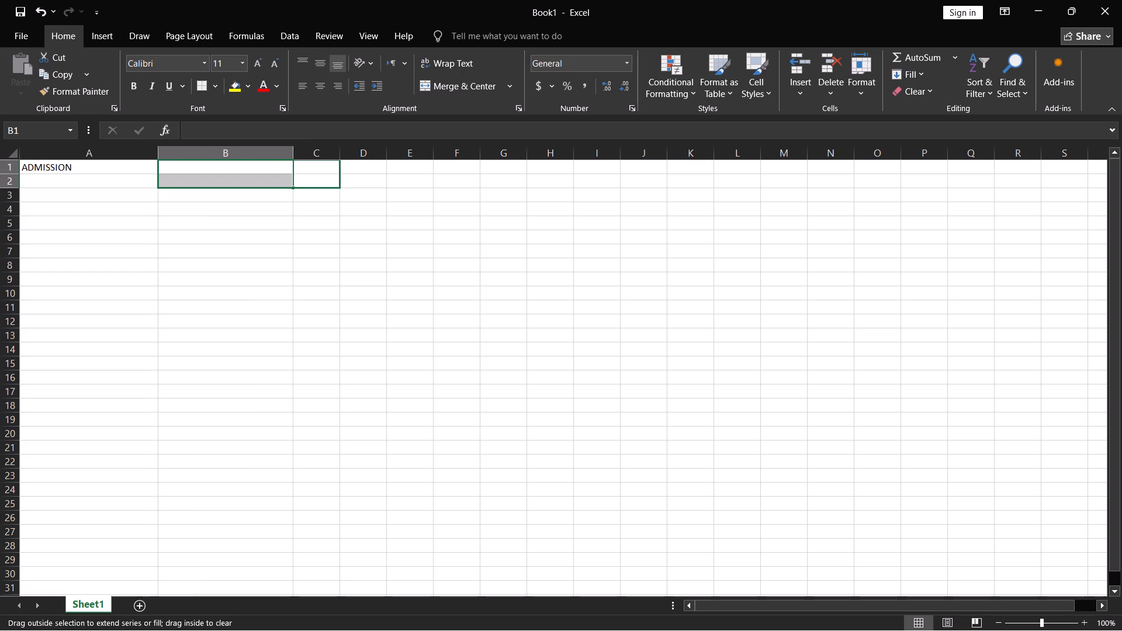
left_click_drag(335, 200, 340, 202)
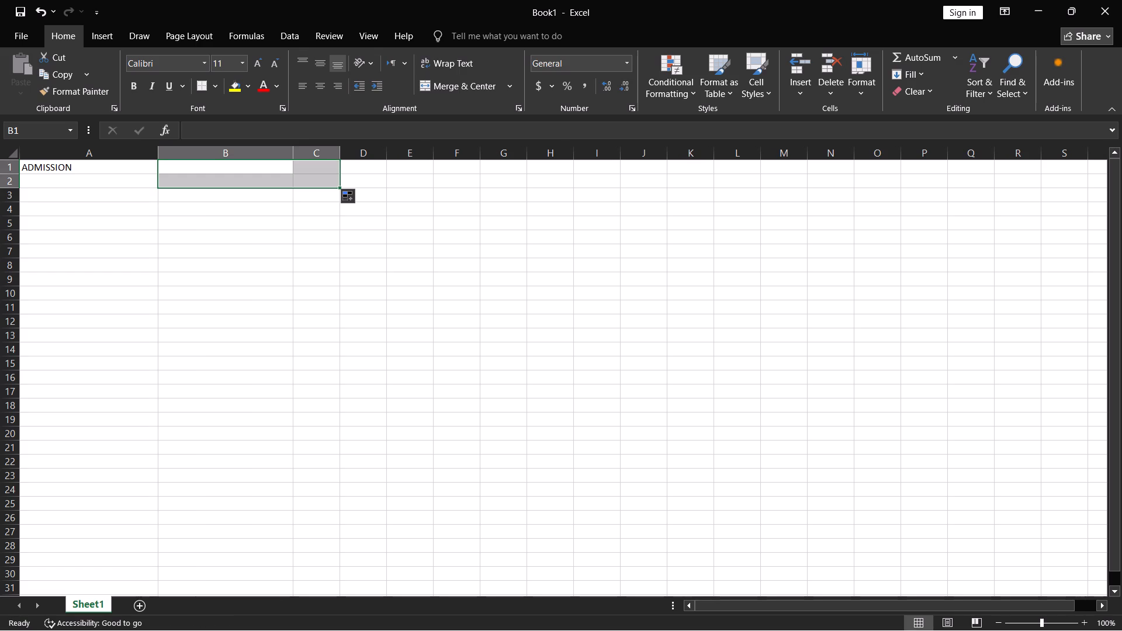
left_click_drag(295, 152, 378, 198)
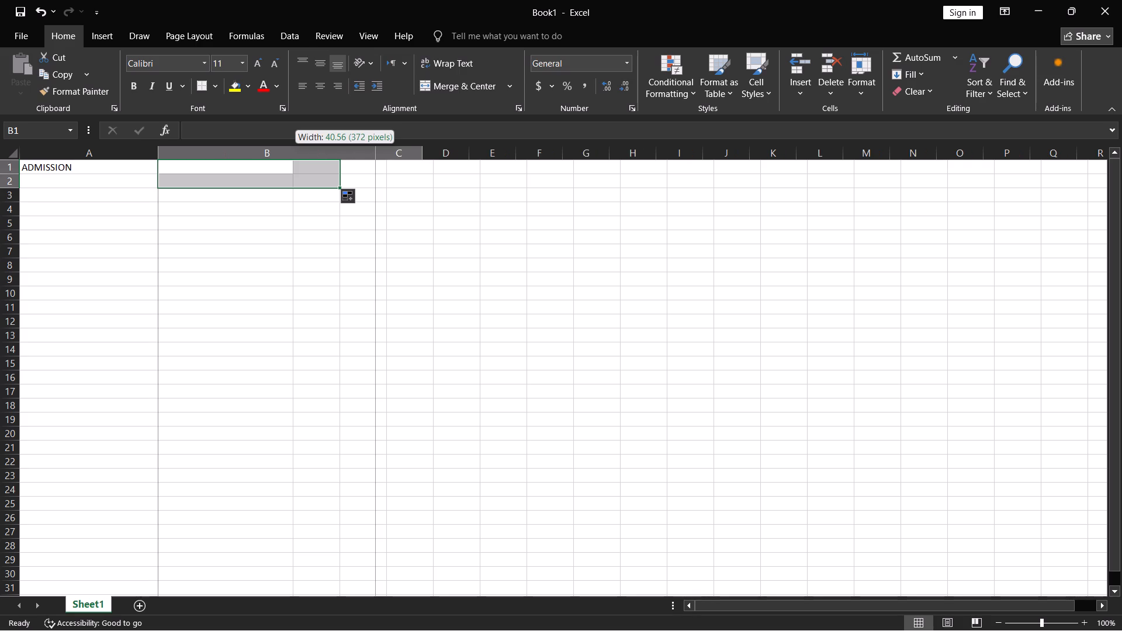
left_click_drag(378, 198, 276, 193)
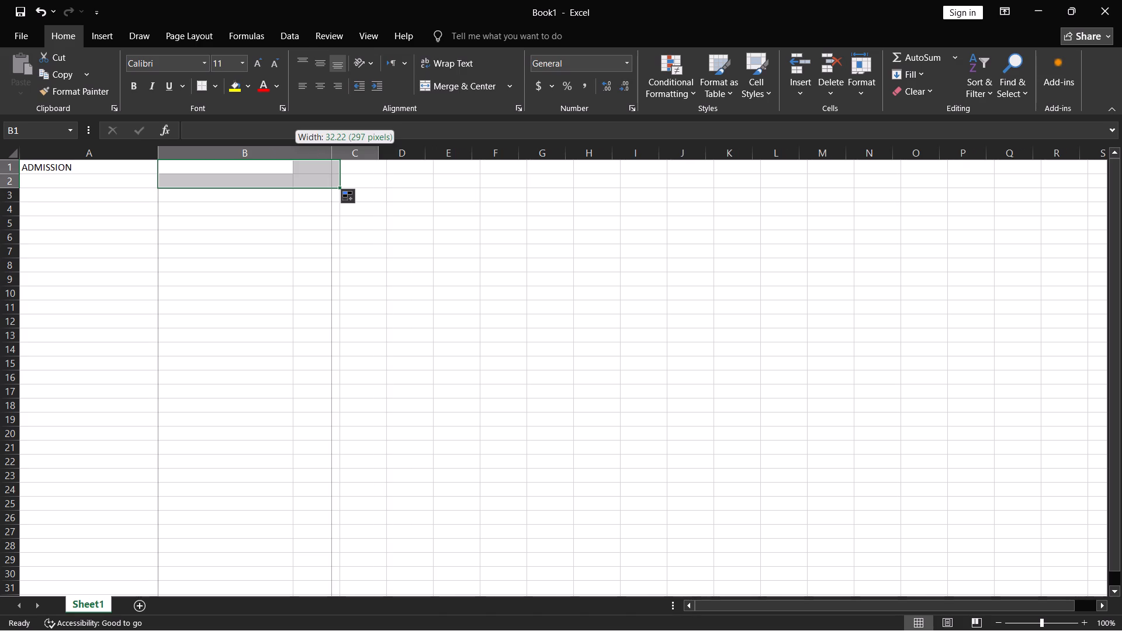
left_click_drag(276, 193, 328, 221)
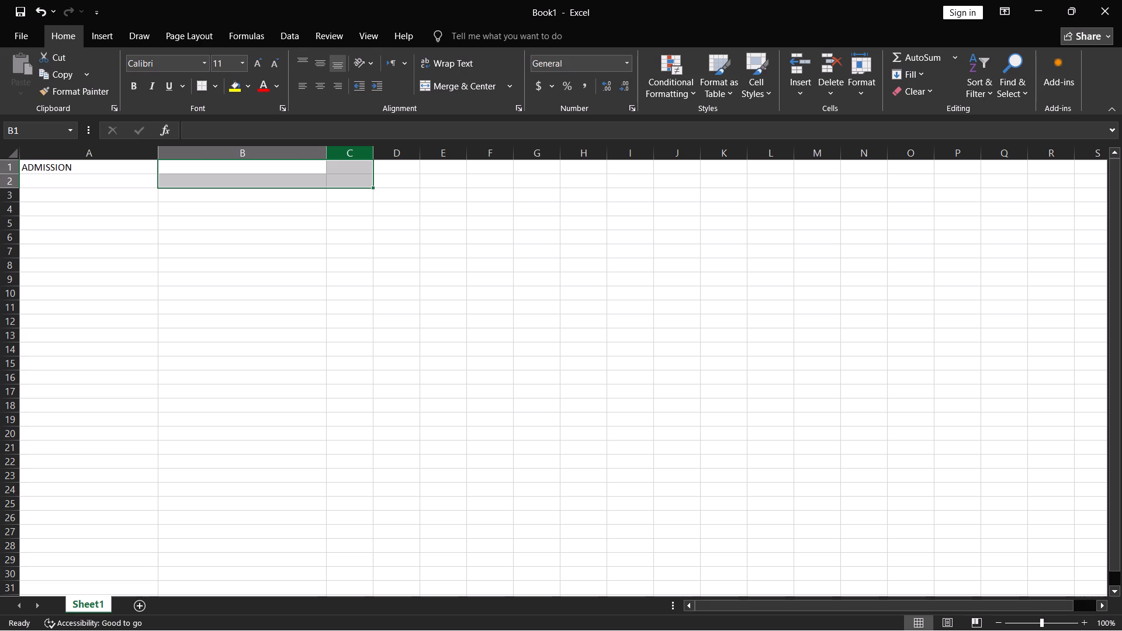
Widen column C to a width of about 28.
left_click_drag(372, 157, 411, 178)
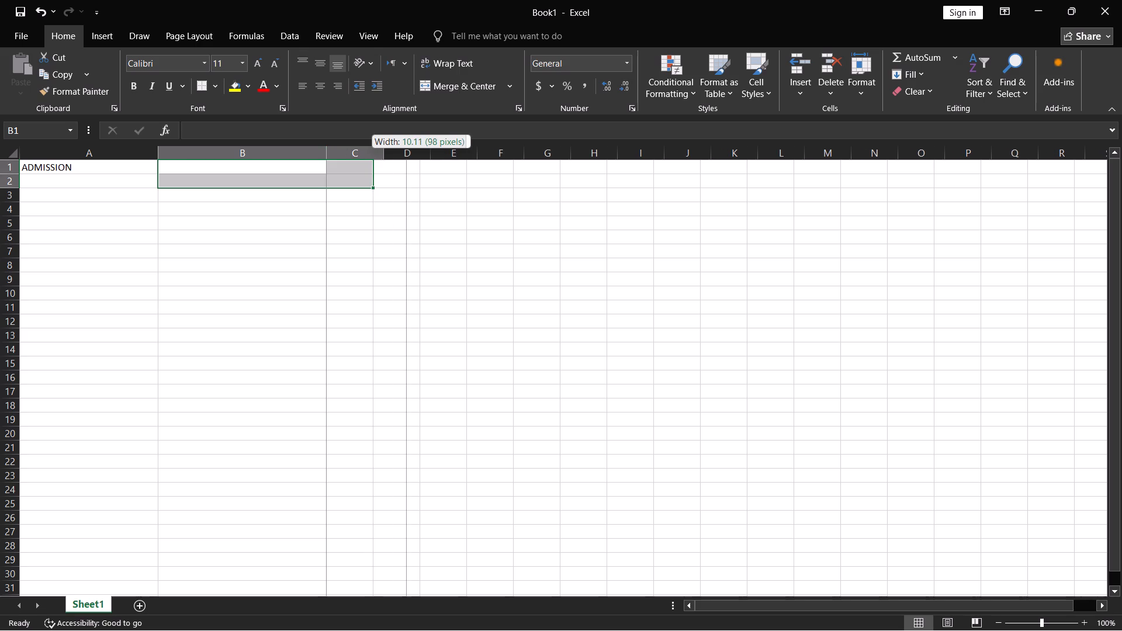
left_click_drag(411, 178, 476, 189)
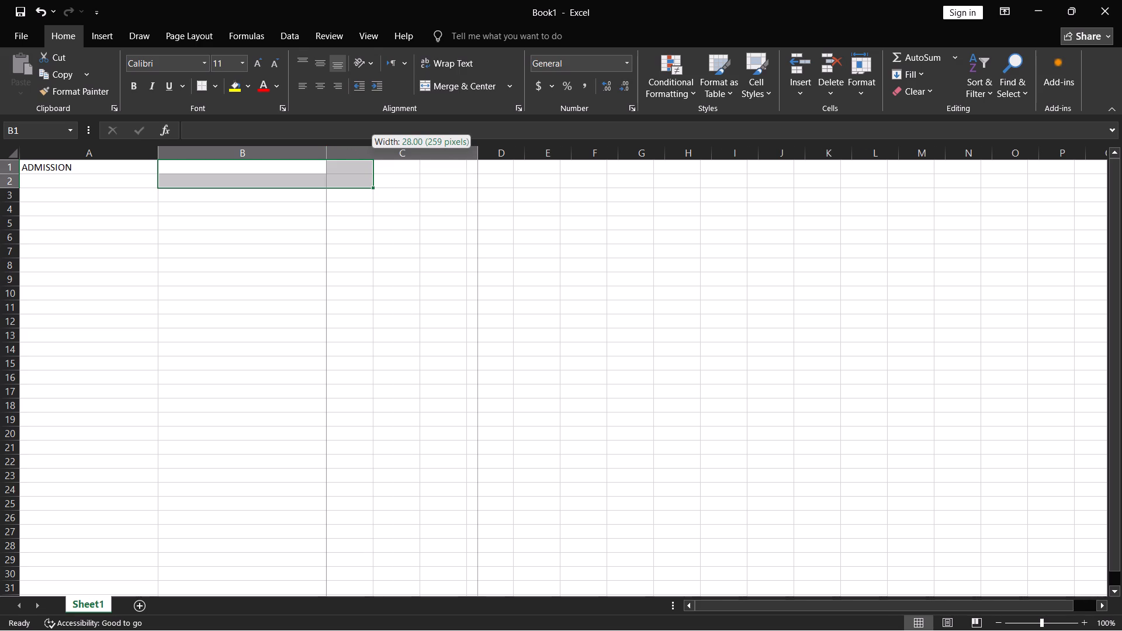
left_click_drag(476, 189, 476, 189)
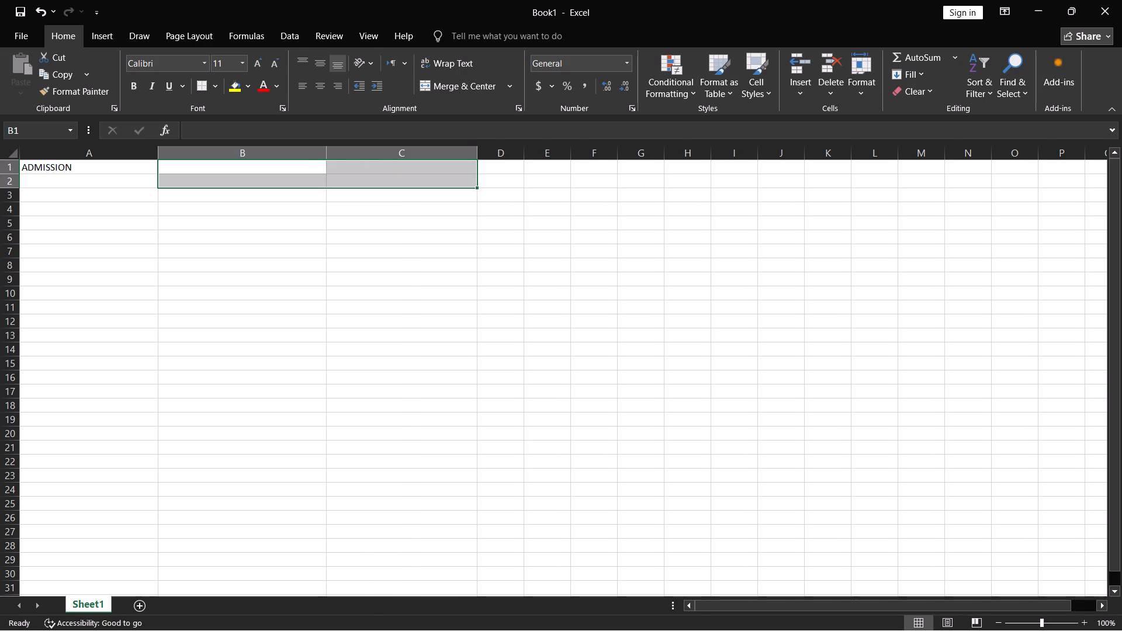
Enter the header ANATOMY in cell B1.
left_click(394, 171)
left_click(307, 164)
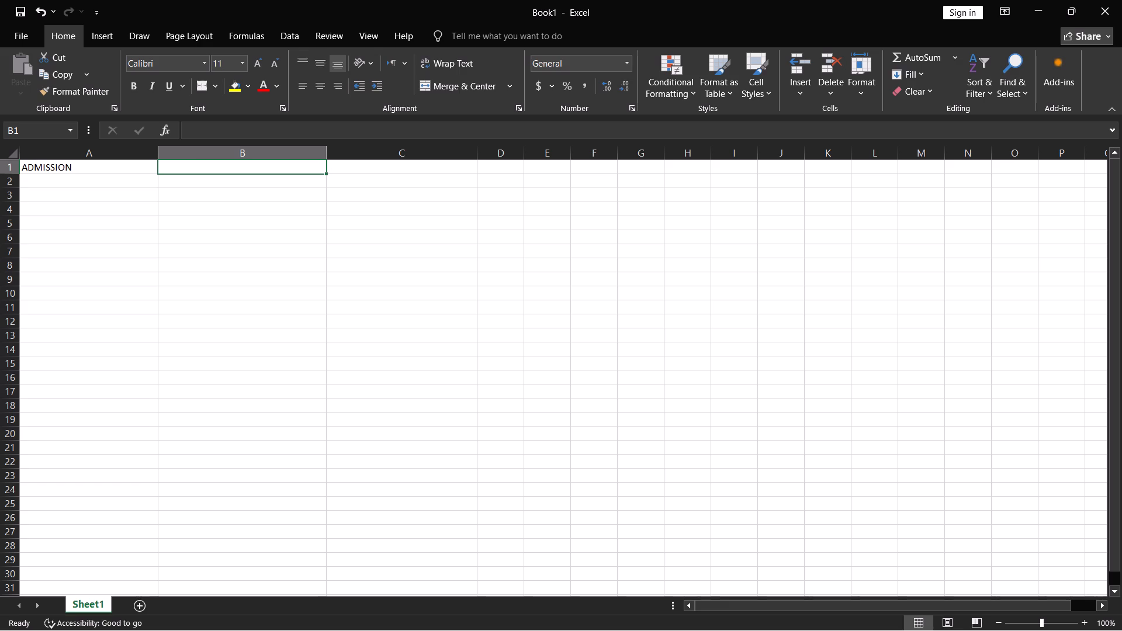
type("SE")
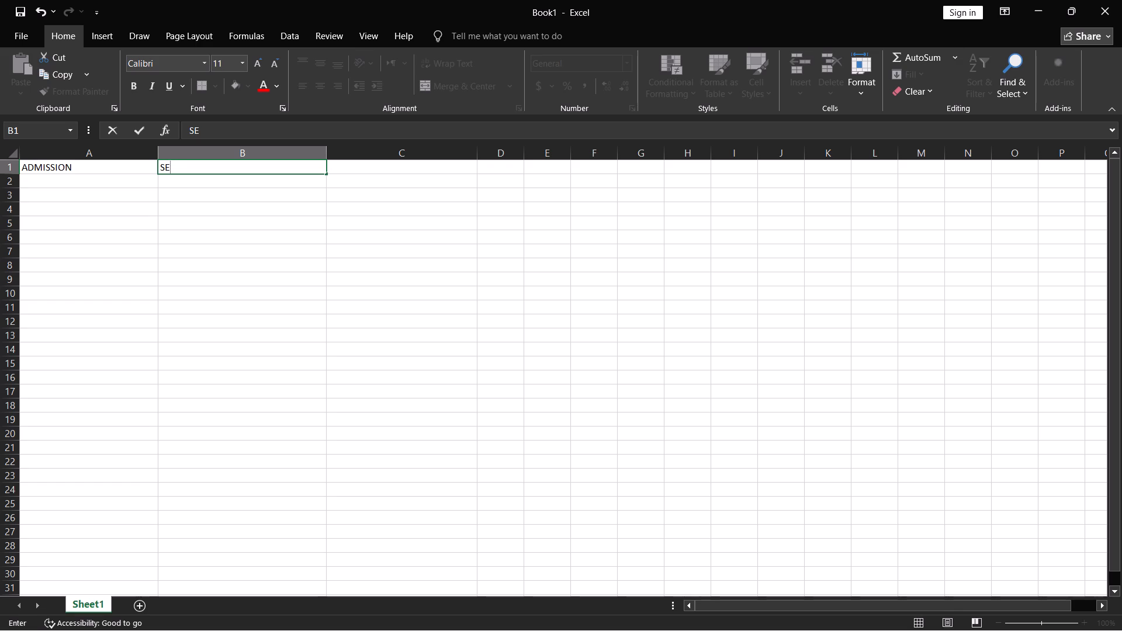
key("BackSpace")
key("BackSpace")
type("AN")
type("ATOMY")
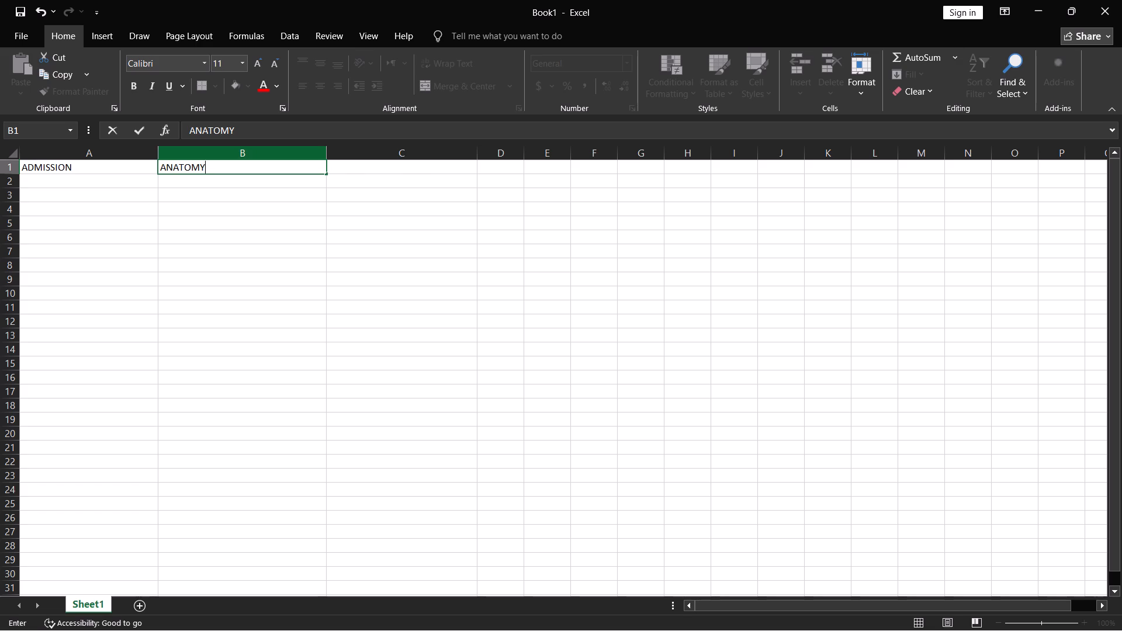
Narrow column B to roughly twice the default column width.
left_click_drag(325, 158, 280, 165)
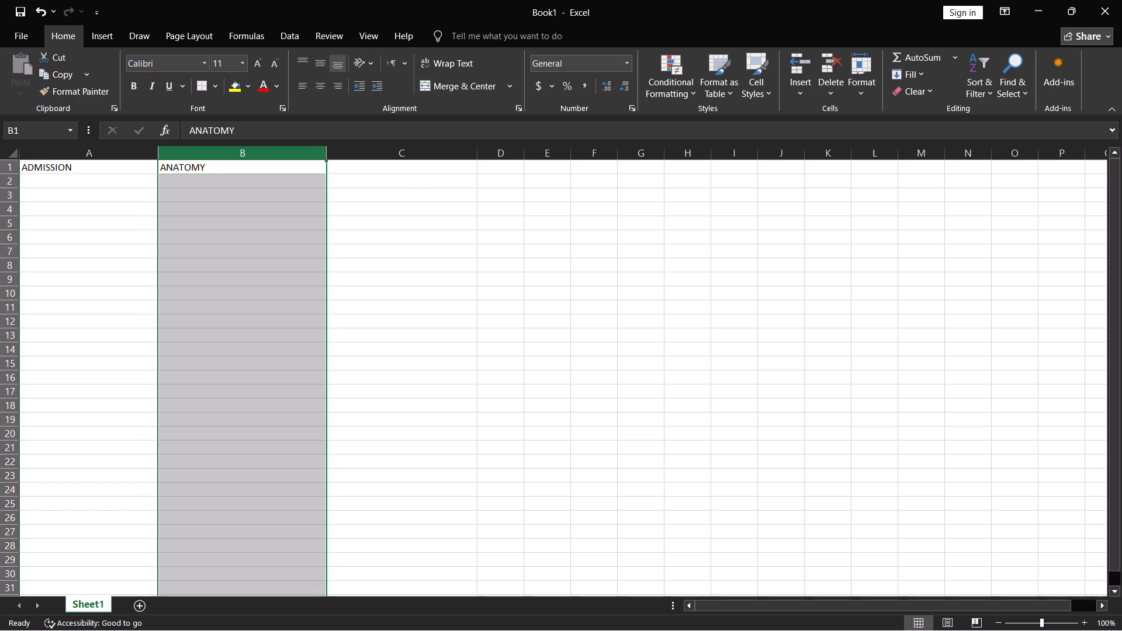
left_click_drag(327, 167, 283, 165)
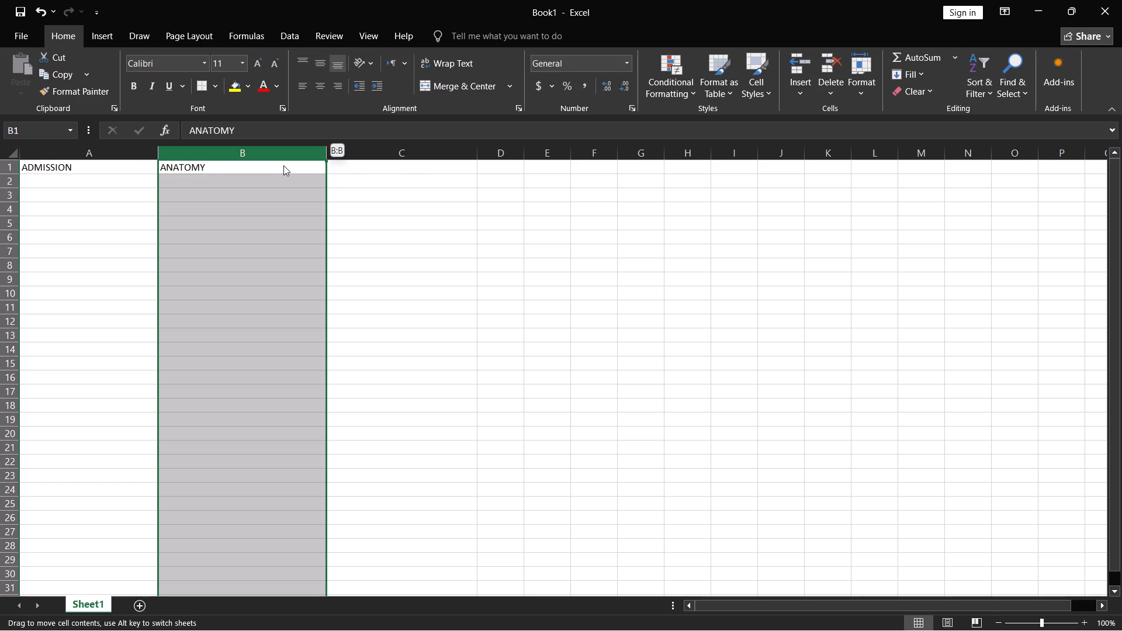
left_click_drag(283, 165, 261, 165)
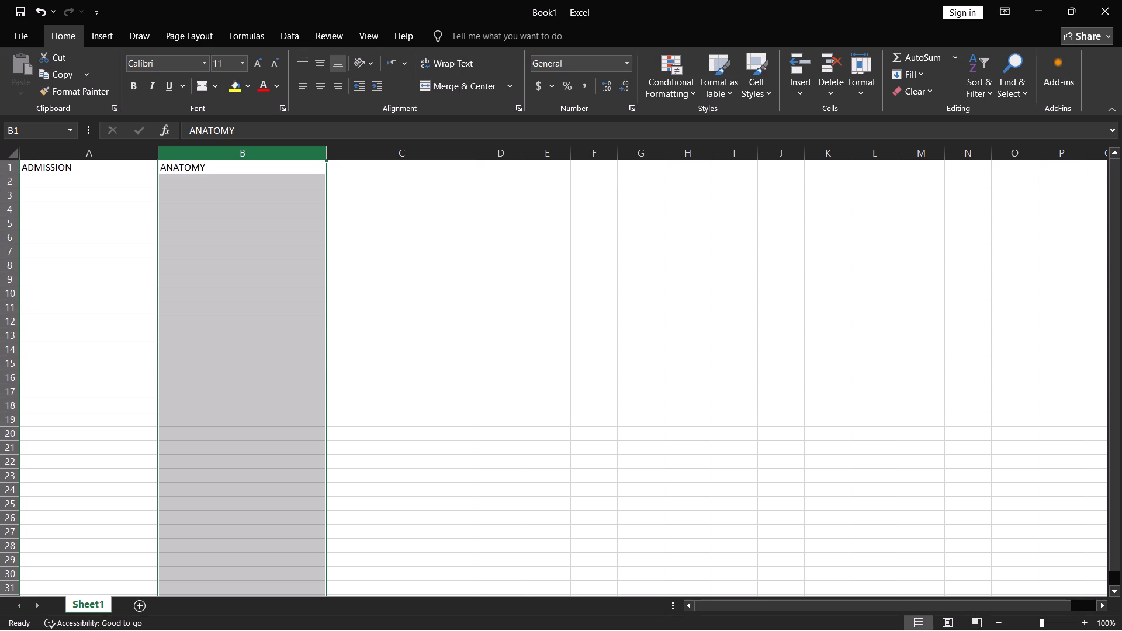
left_click_drag(332, 158, 330, 158)
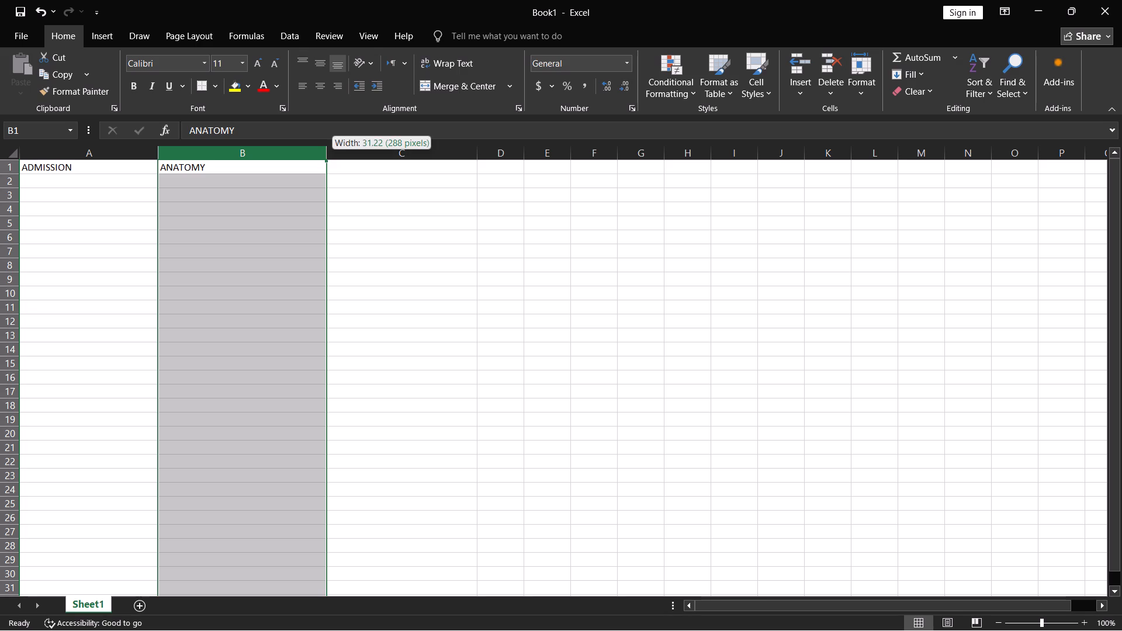
left_click_drag(330, 158, 282, 161)
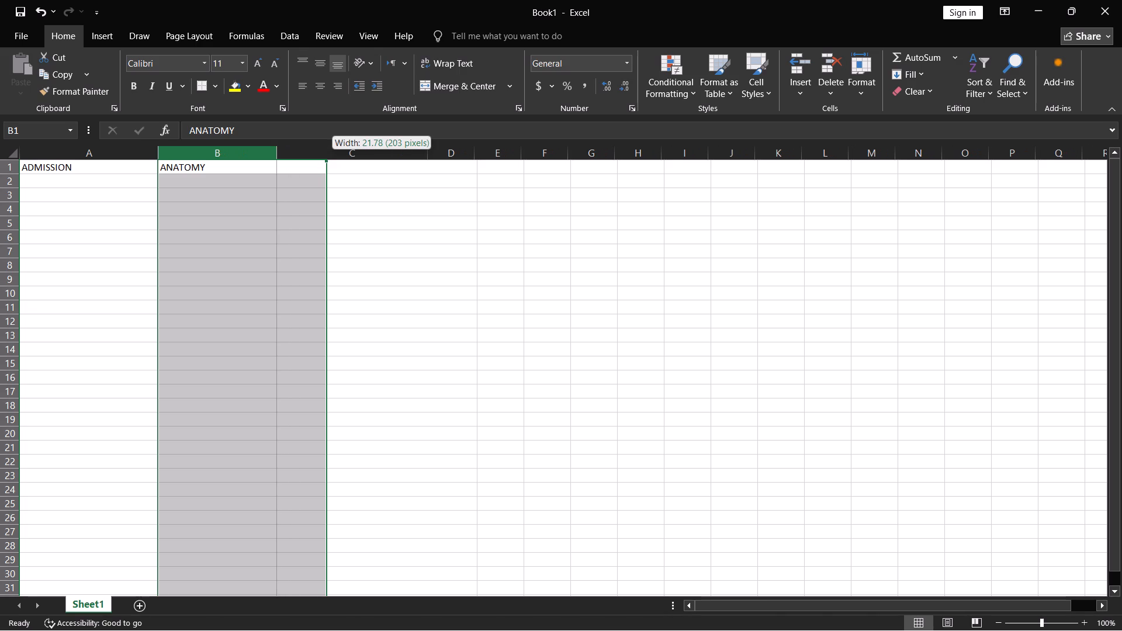
left_click_drag(282, 161, 264, 161)
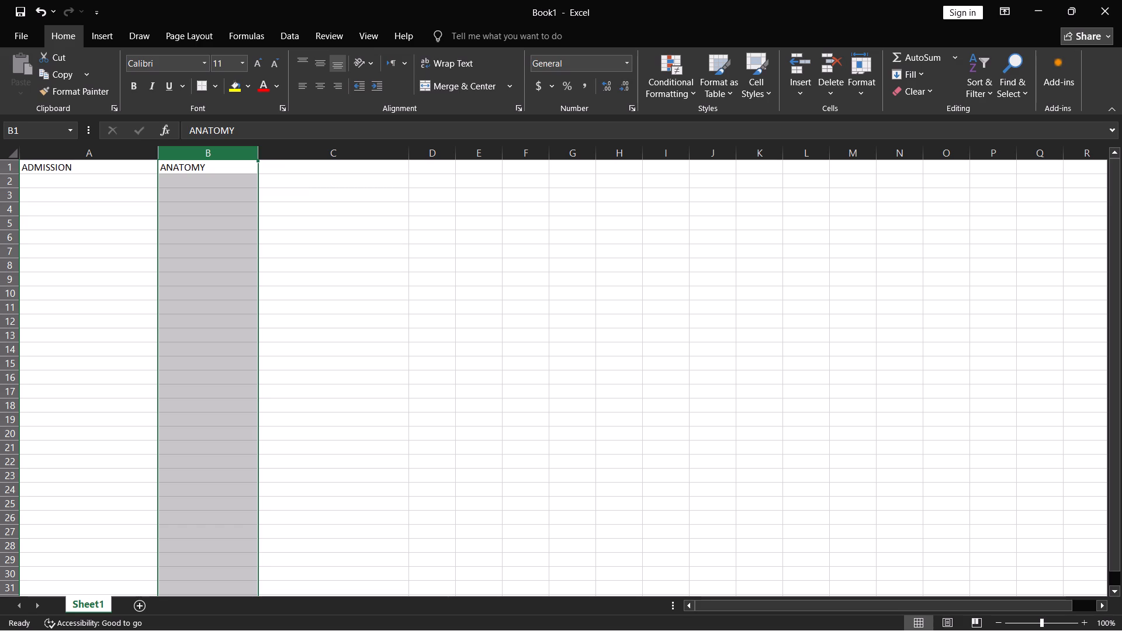
Narrow column C to a width of about 12.
left_click_drag(408, 158, 324, 161)
scroll(327, 161, "right", 1)
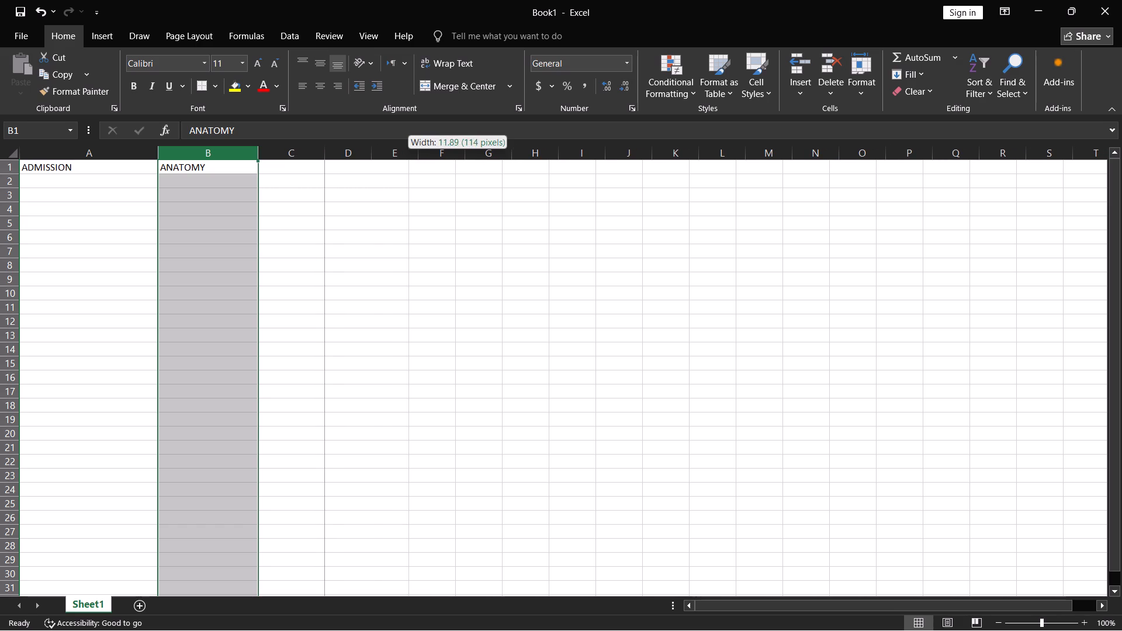
left_click_drag(324, 161, 325, 161)
scroll(324, 161, "right", 1)
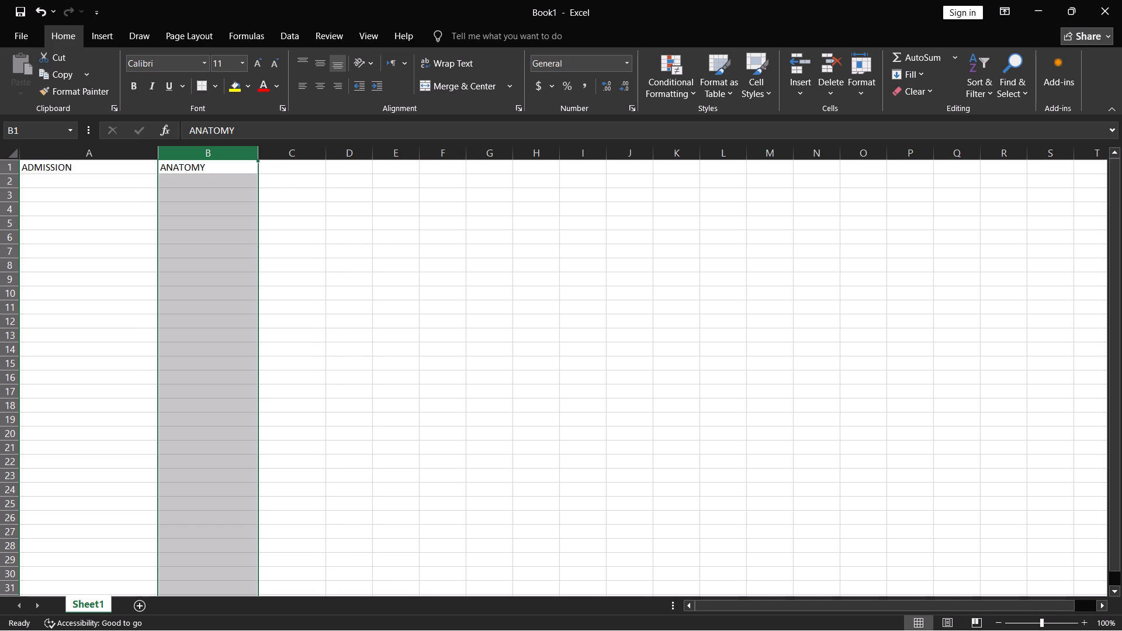
Enter the header BIOCHEMISTRY in cell C1.
left_click(306, 171)
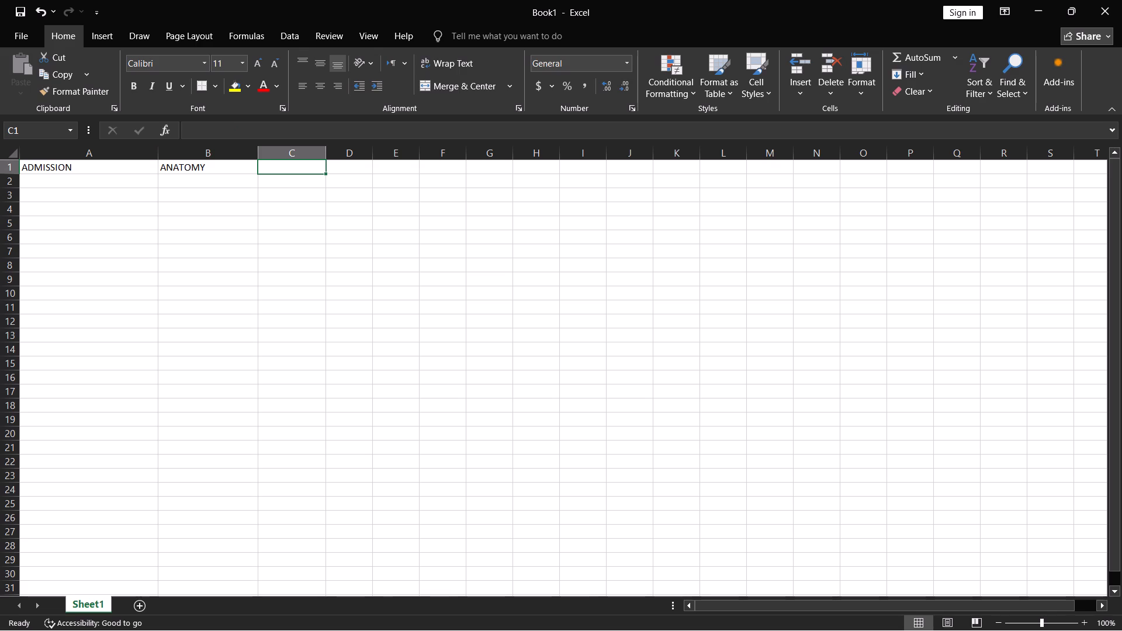
type("BIOCHE")
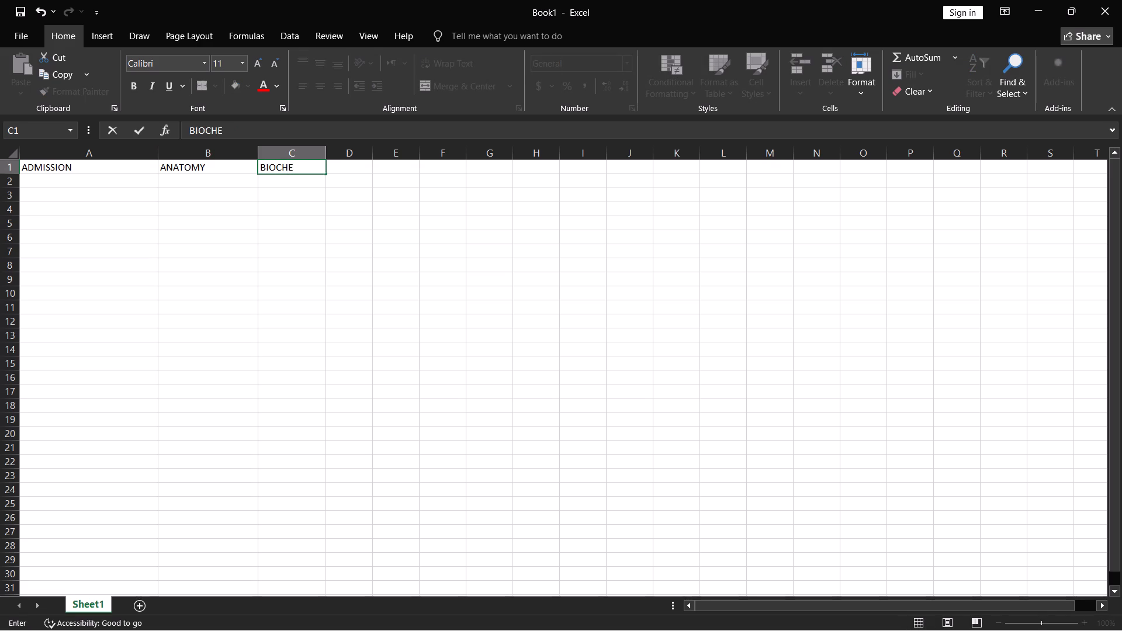
key("m")
key("BackSpace")
type("MI")
type("STRY")
left_click_drag(353, 161, 400, 165)
left_click(400, 165)
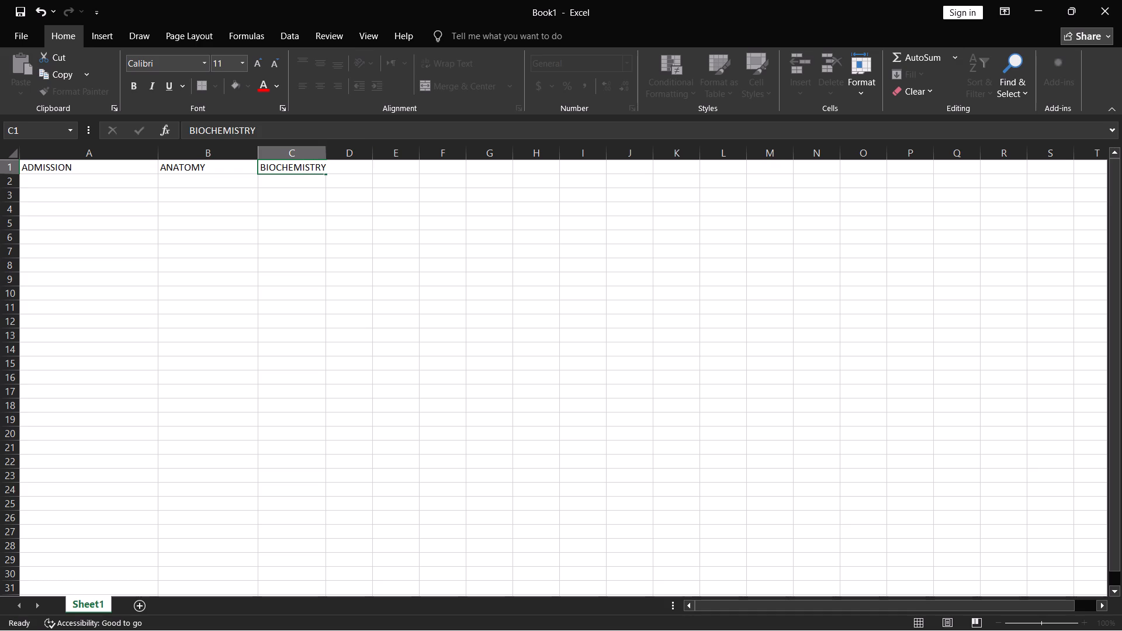
Widen column C slightly so the BIOCHEMISTRY header fits inside it.
left_click(330, 158)
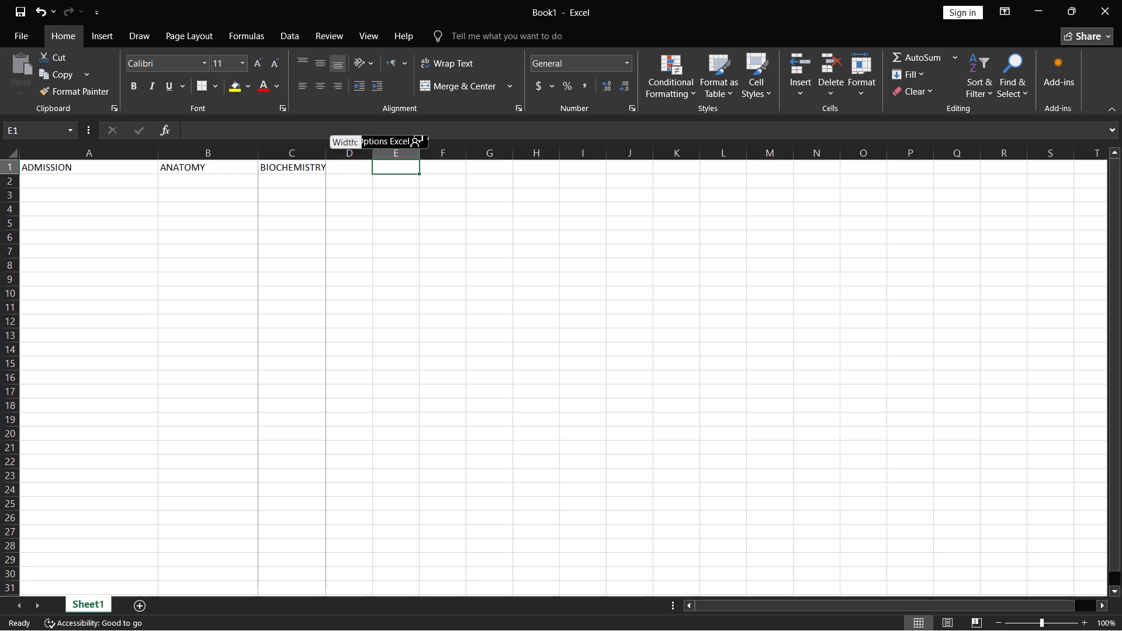
Enter the header HIV/AIDS in cell D1.
left_click(361, 167)
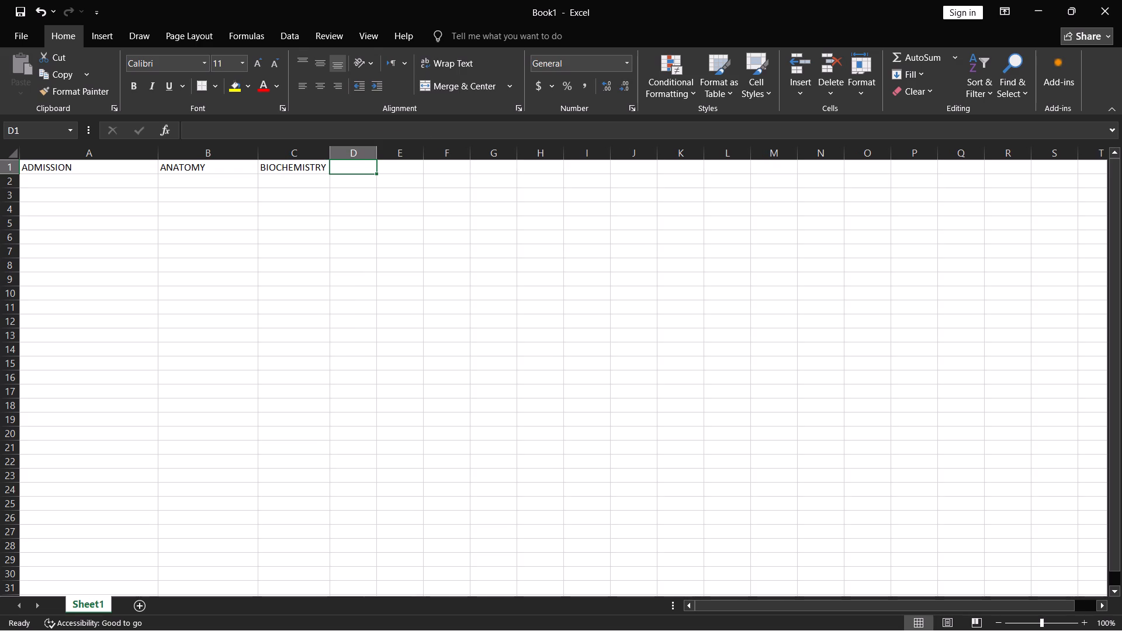
type("HIV")
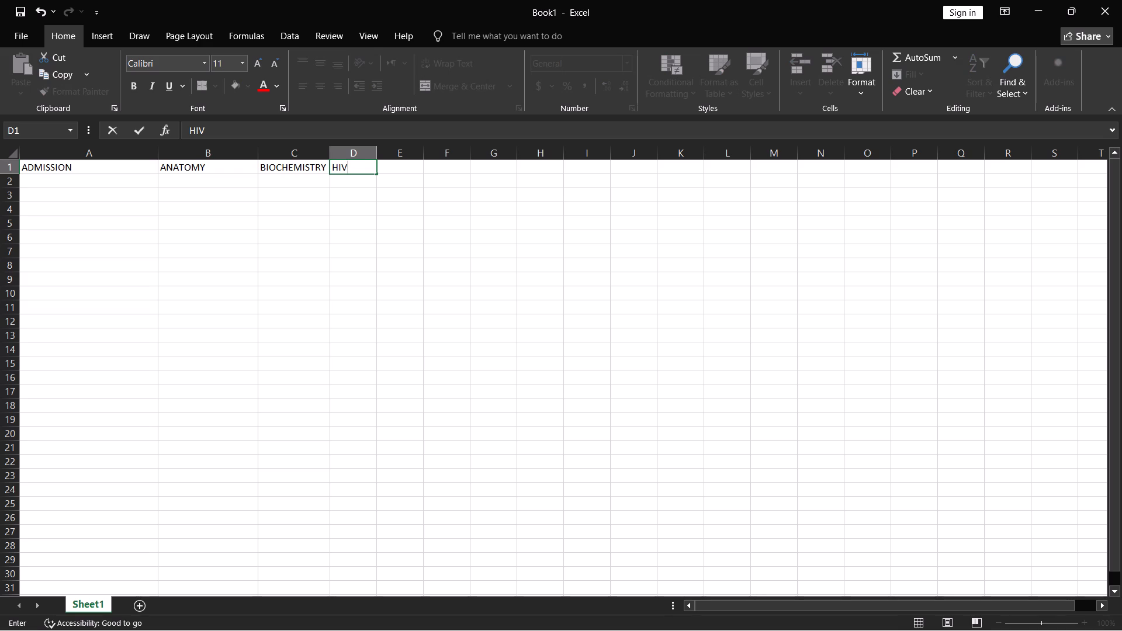
key("shift+question")
key("BackSpace")
key("slash")
key("a")
type("IDS")
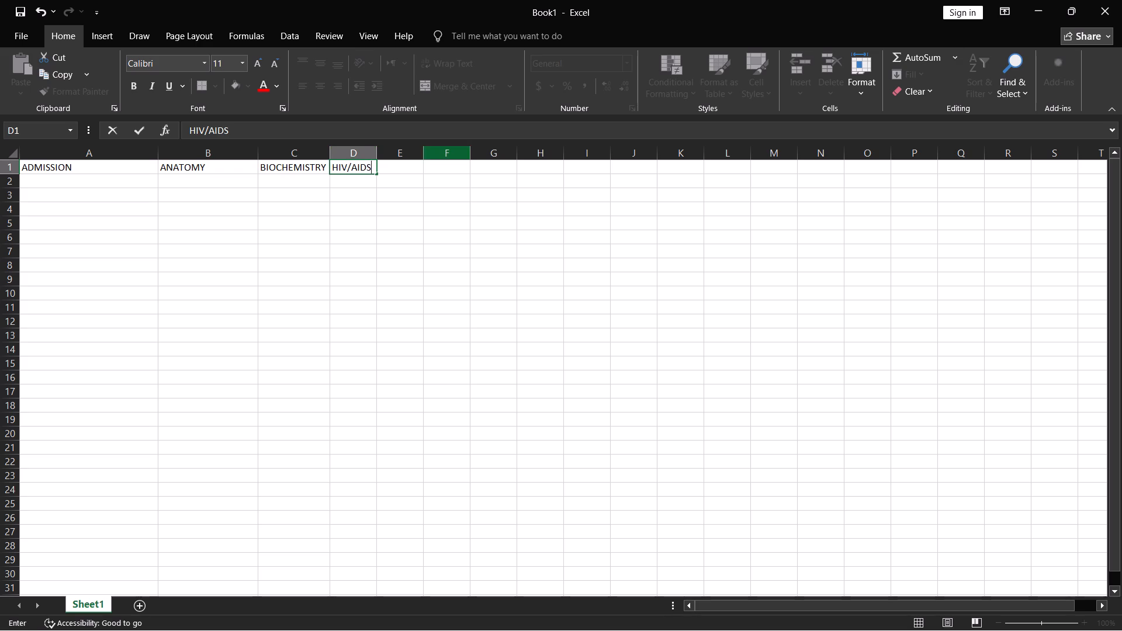
Enter the header BOTZOO in cell E1.
left_click(399, 167)
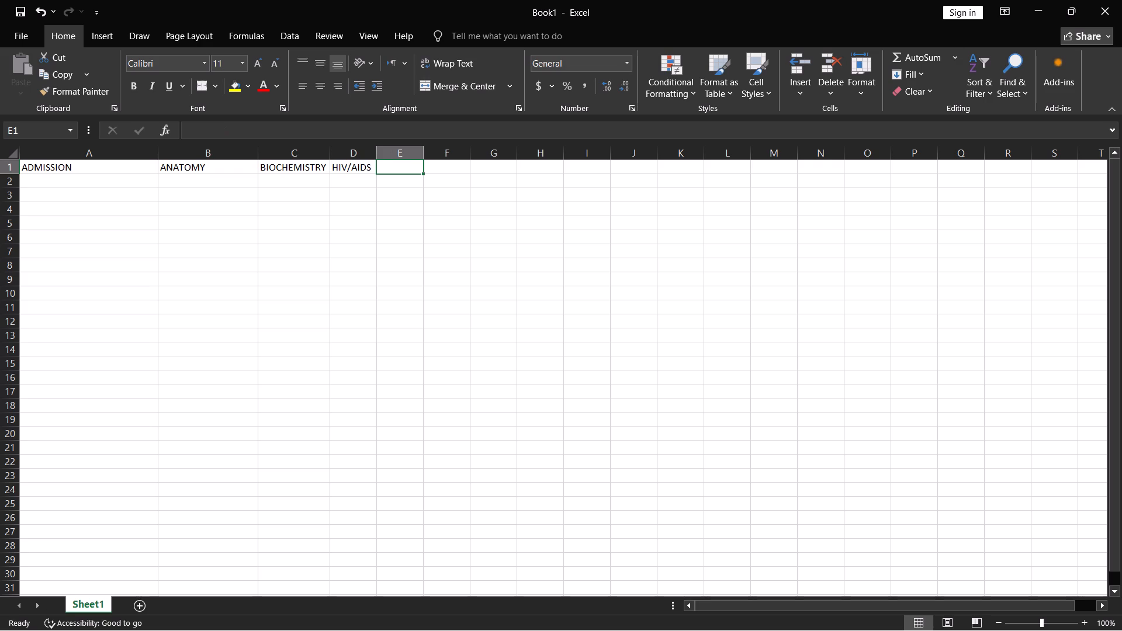
type("BOT")
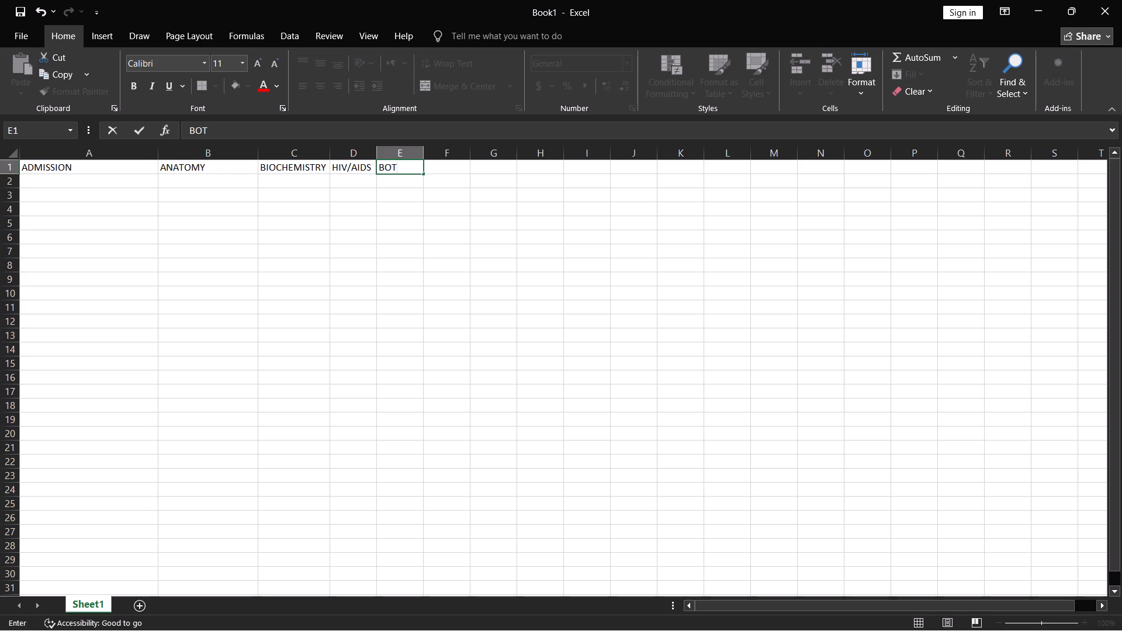
type("ZOO")
Enter the header FODDER CROP in cell F1.
left_click(450, 171)
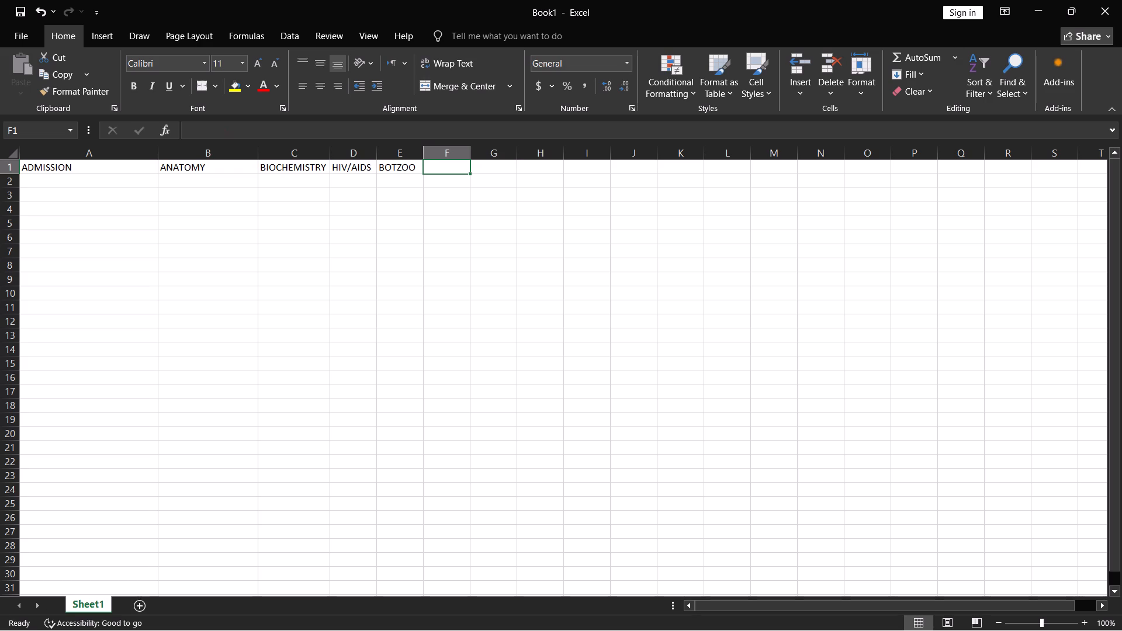
type("FODDER")
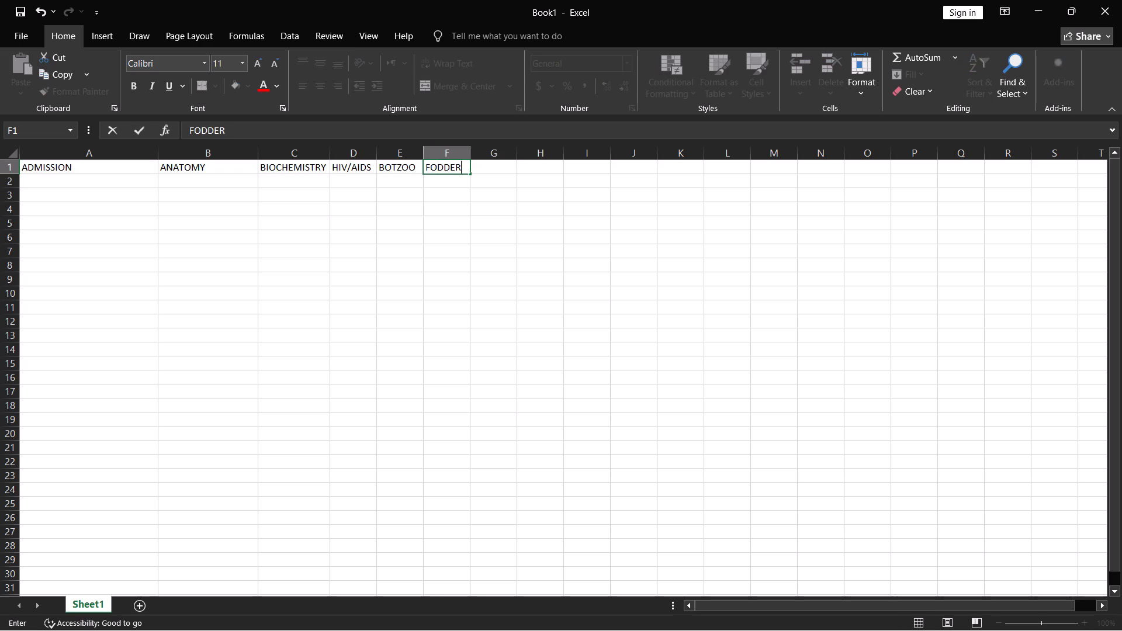
key("space")
type("CROP")
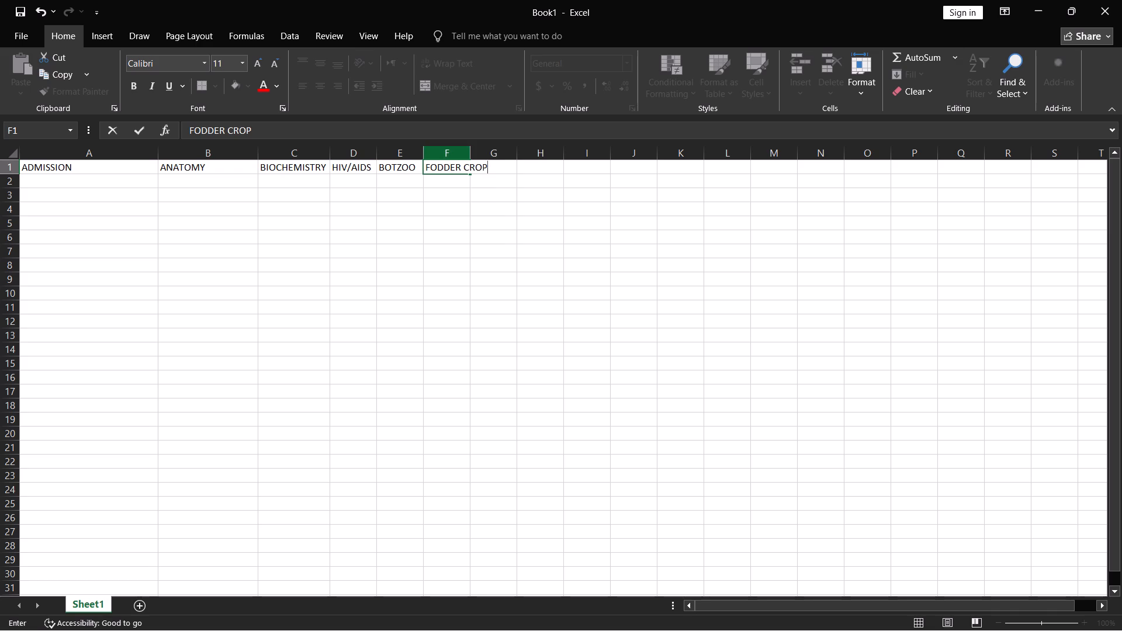
Widen column F to roughly one and a half times the default width so the FODDER CROP header fits.
left_click_drag(470, 156, 511, 172)
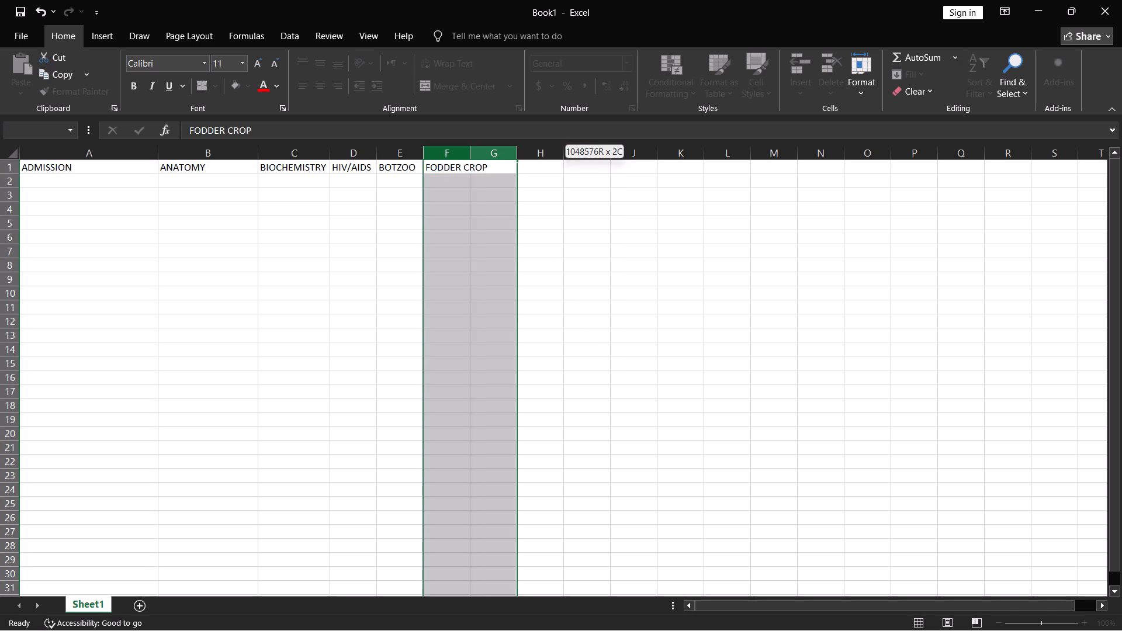
left_click_drag(511, 172, 466, 166)
left_click(498, 168)
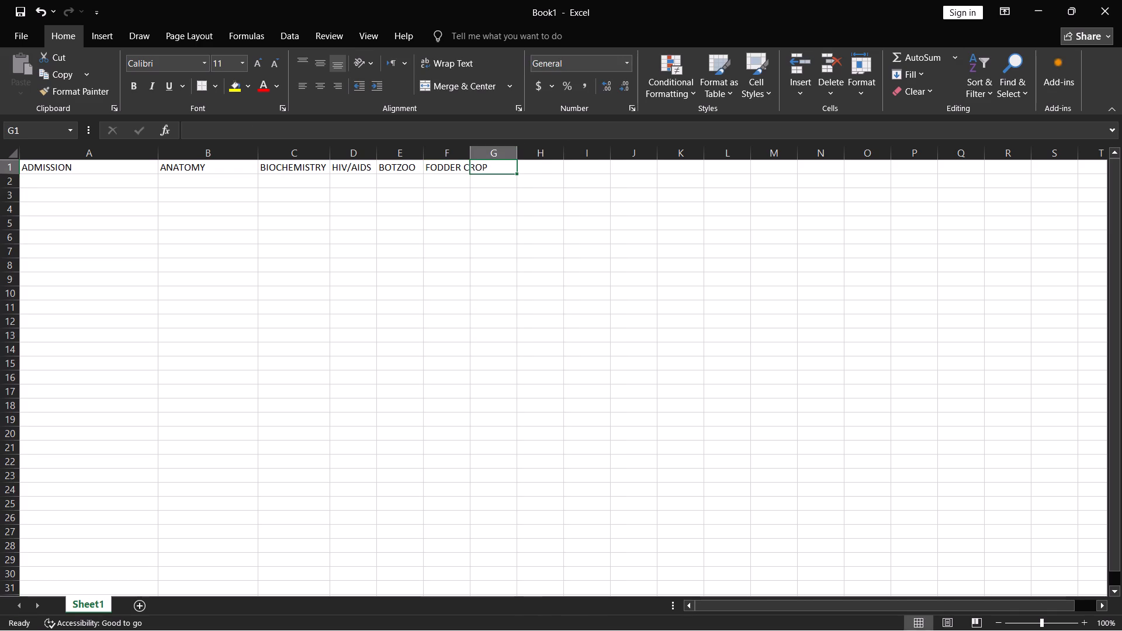
left_click(467, 163)
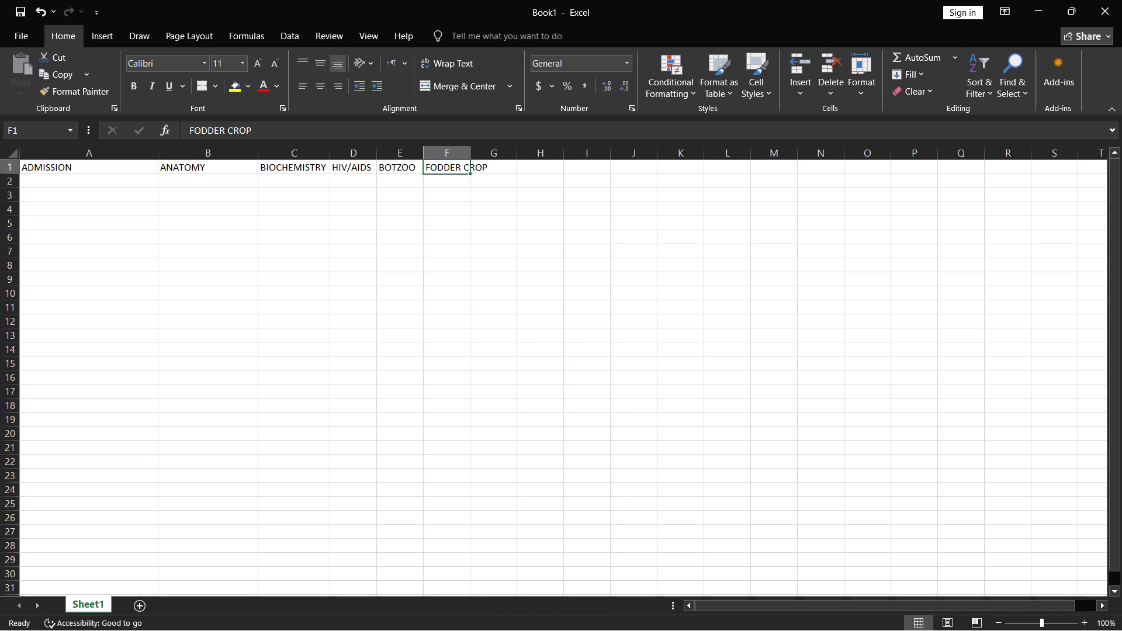
left_click_drag(475, 155, 502, 161)
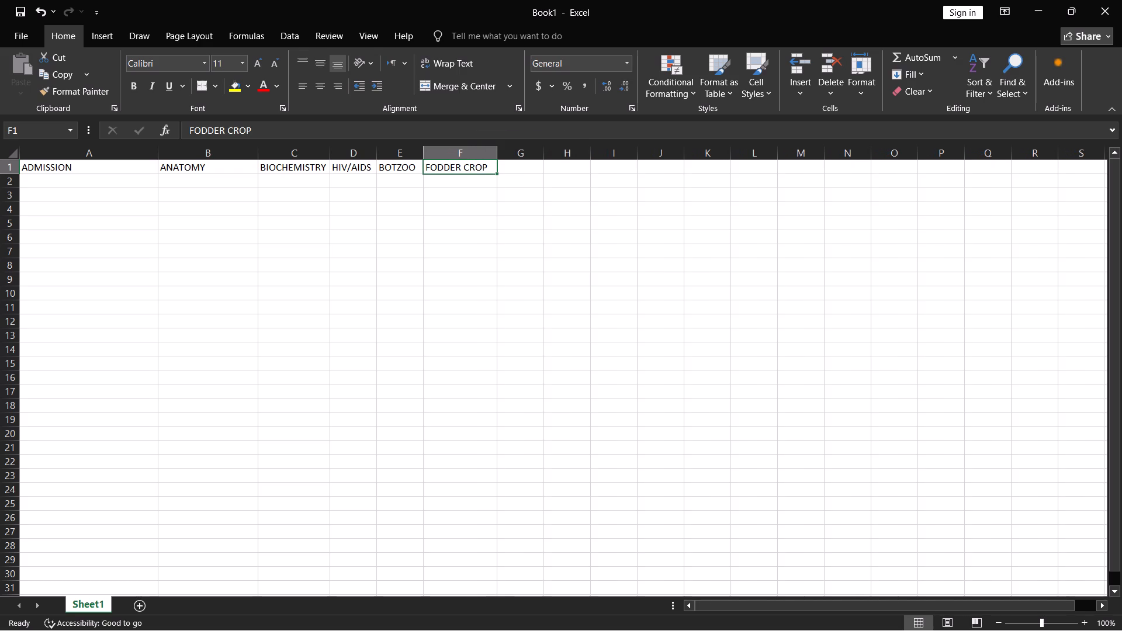
Enter the header SOILSCIENCE in cell G1.
left_click(514, 168)
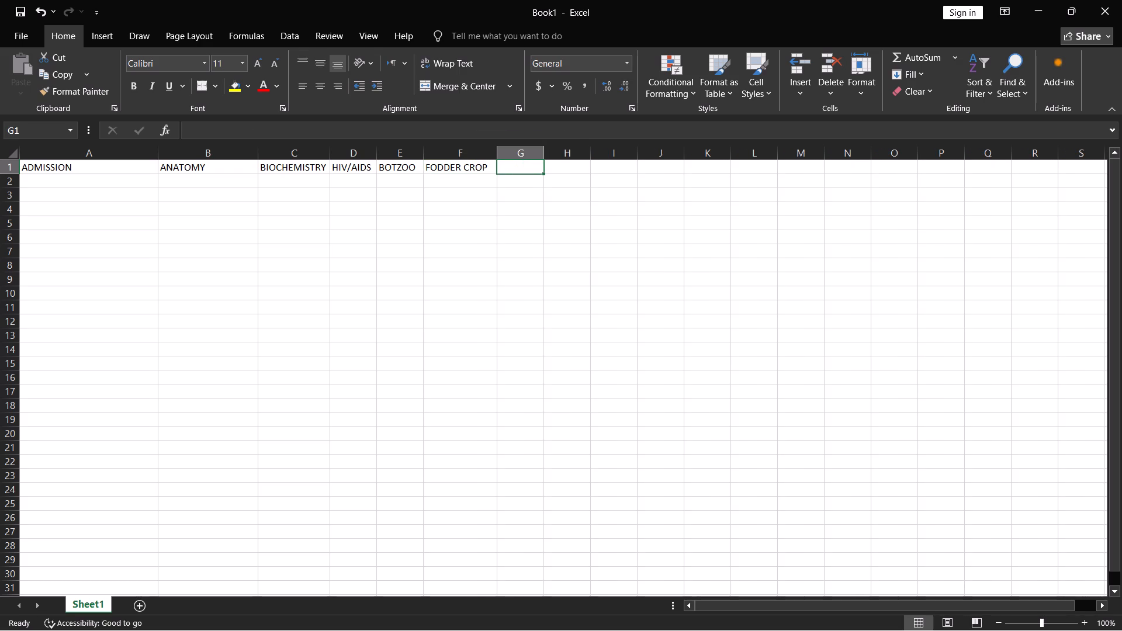
key("s")
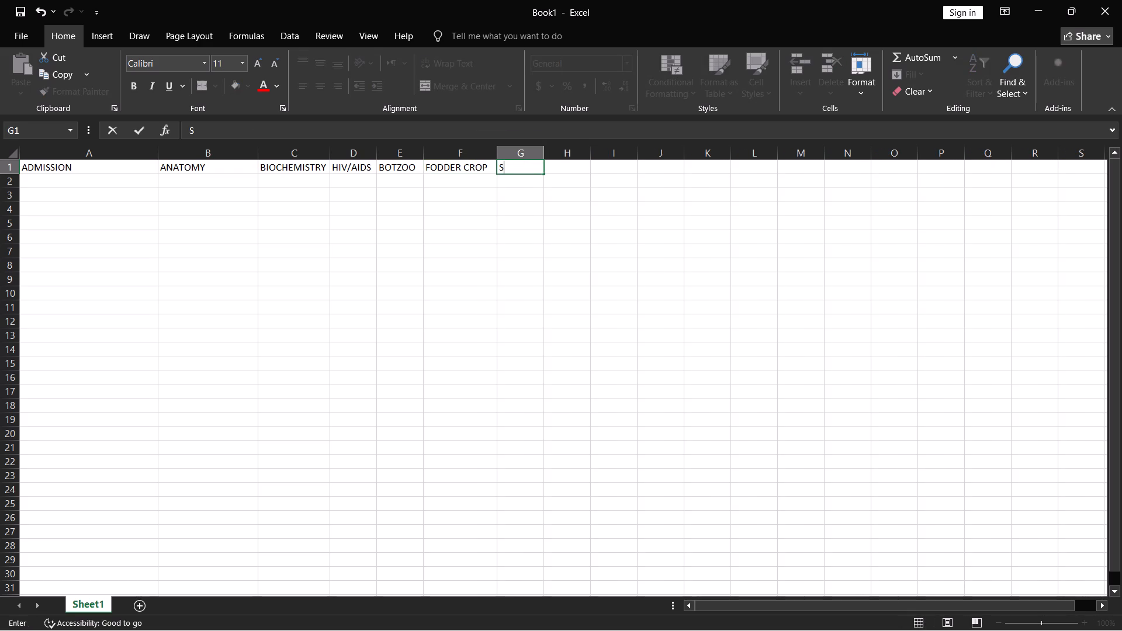
type("OIL")
type("SCIE")
type("NCE")
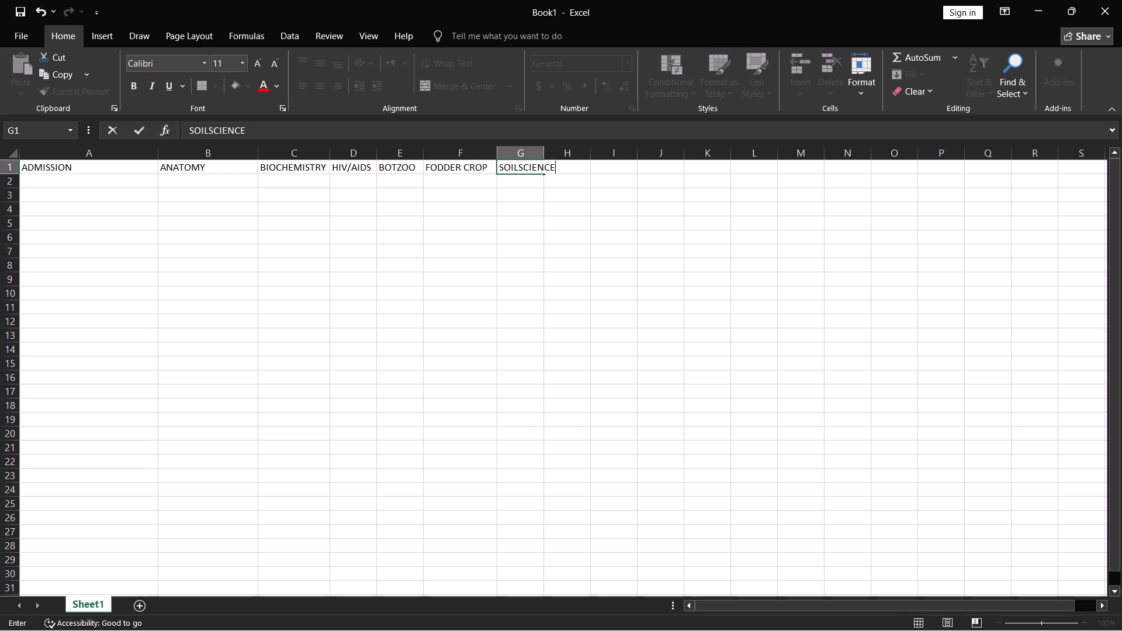
left_click(612, 168)
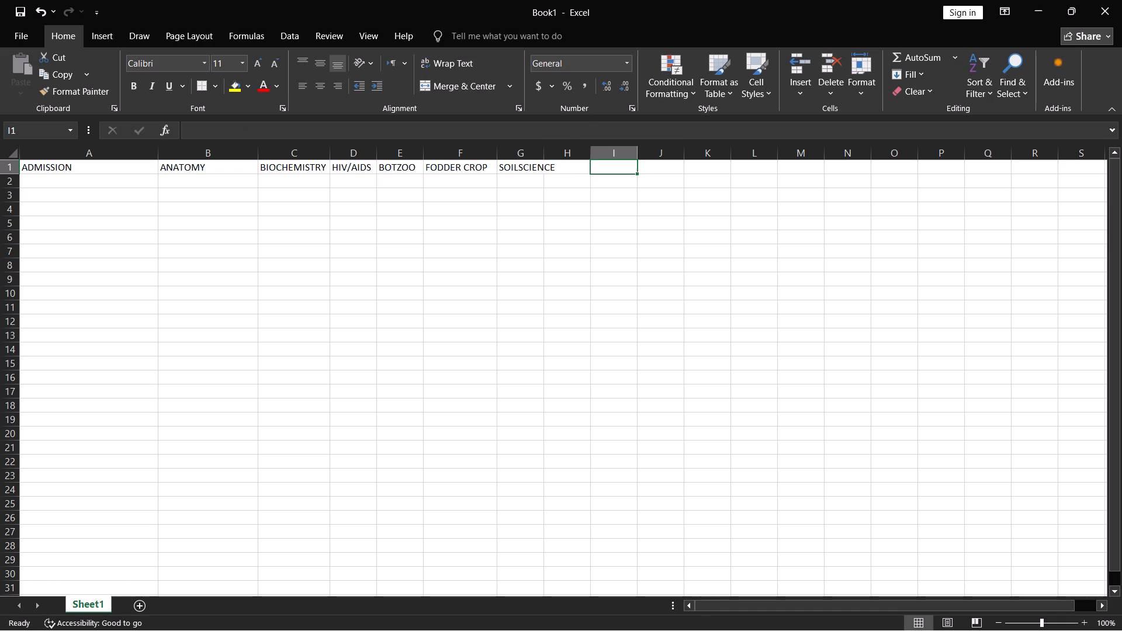
Widen column G to roughly one and a half times the default width so the SOILSCIENCE header fits.
left_click_drag(541, 155, 563, 158)
left_click(579, 166)
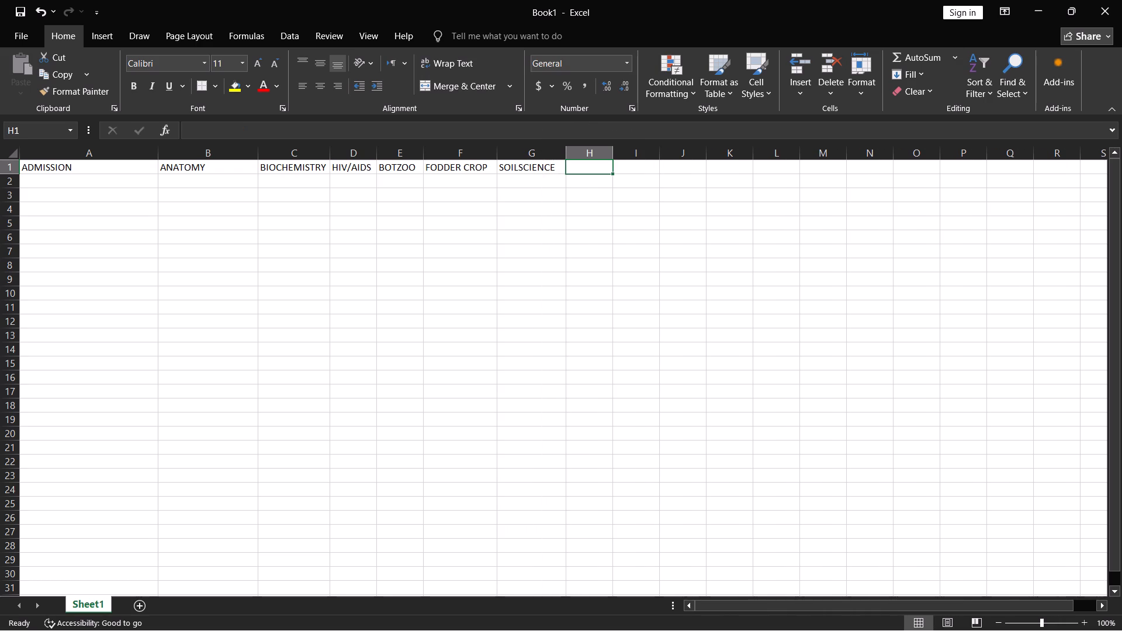
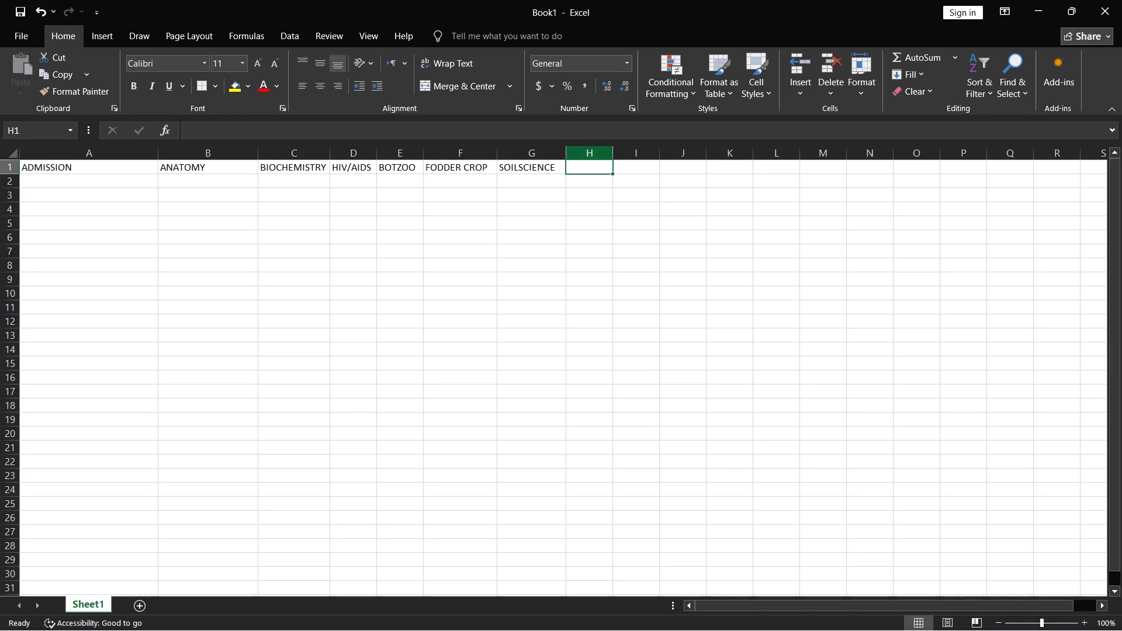
Enter the header FARM STRUCTURES in cell H1.
key("f")
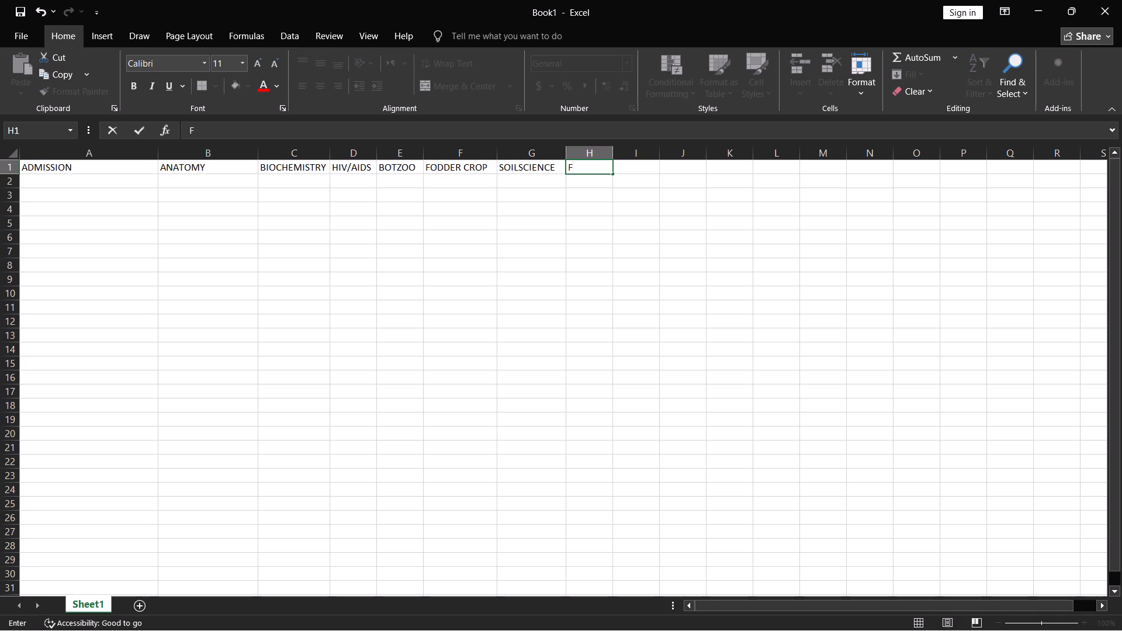
key("BackSpace")
type("FARM STRE")
key("BackSpace")
type("UCTURES")
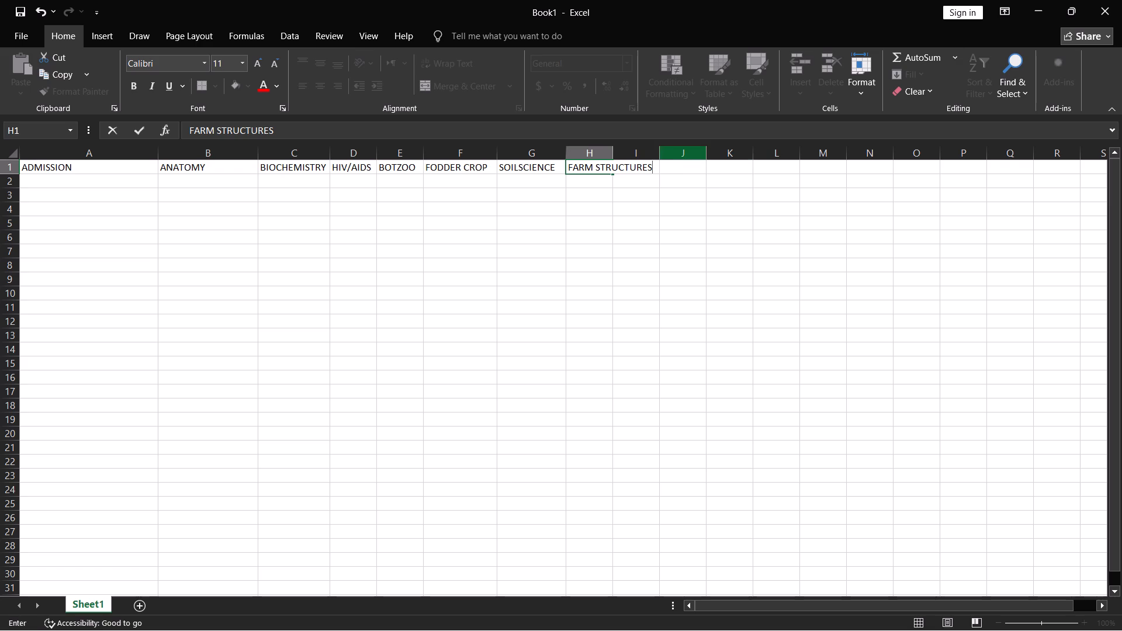
left_click_drag(685, 170, 611, 152)
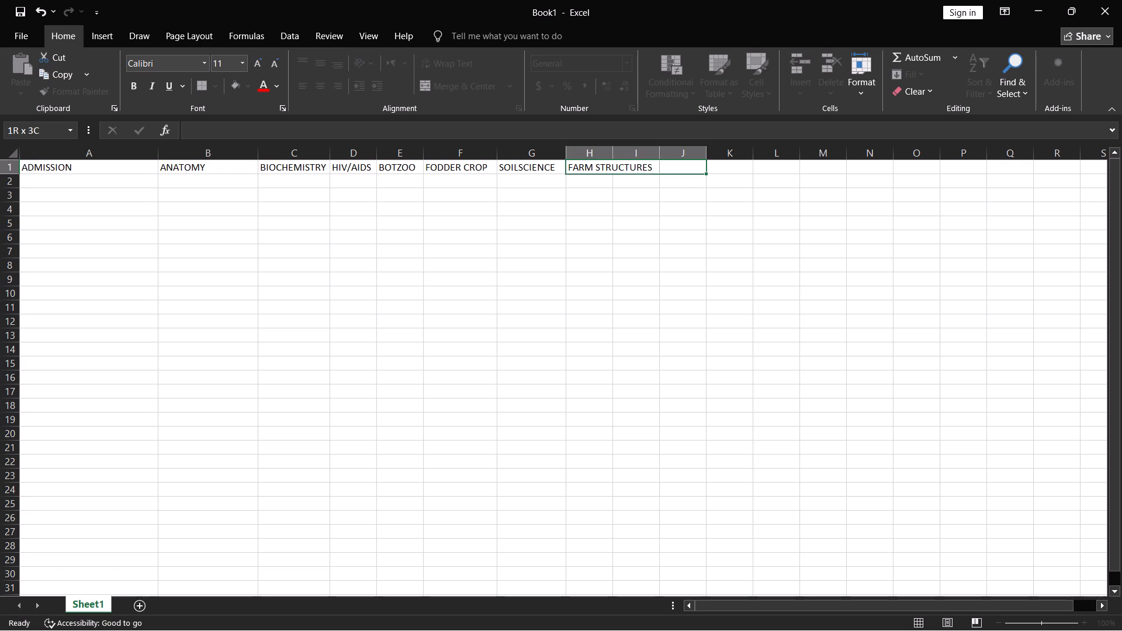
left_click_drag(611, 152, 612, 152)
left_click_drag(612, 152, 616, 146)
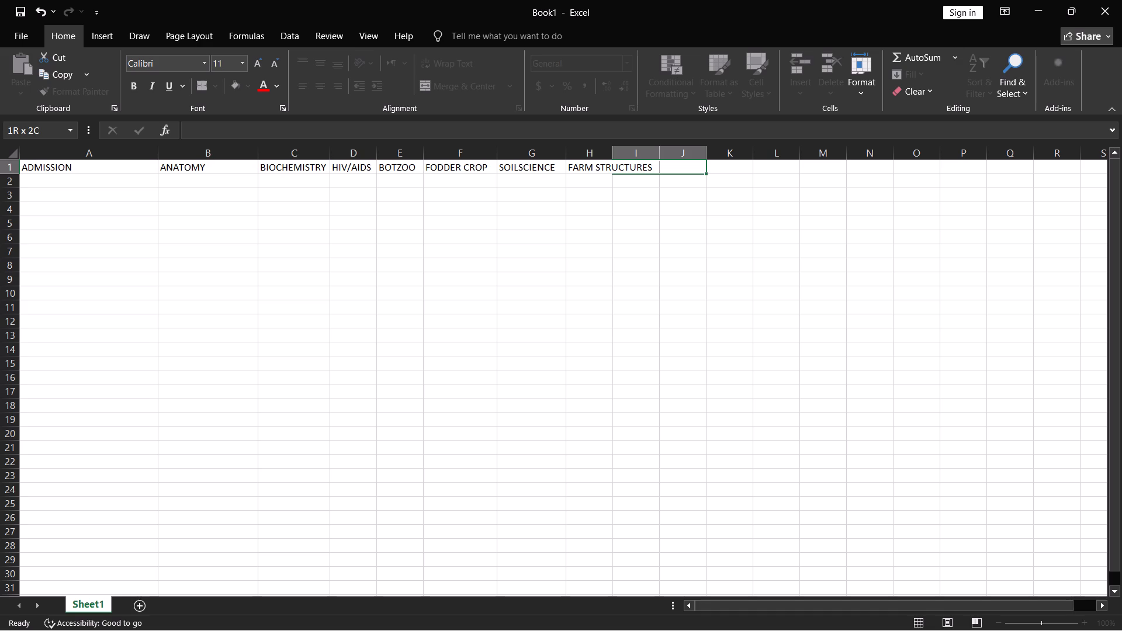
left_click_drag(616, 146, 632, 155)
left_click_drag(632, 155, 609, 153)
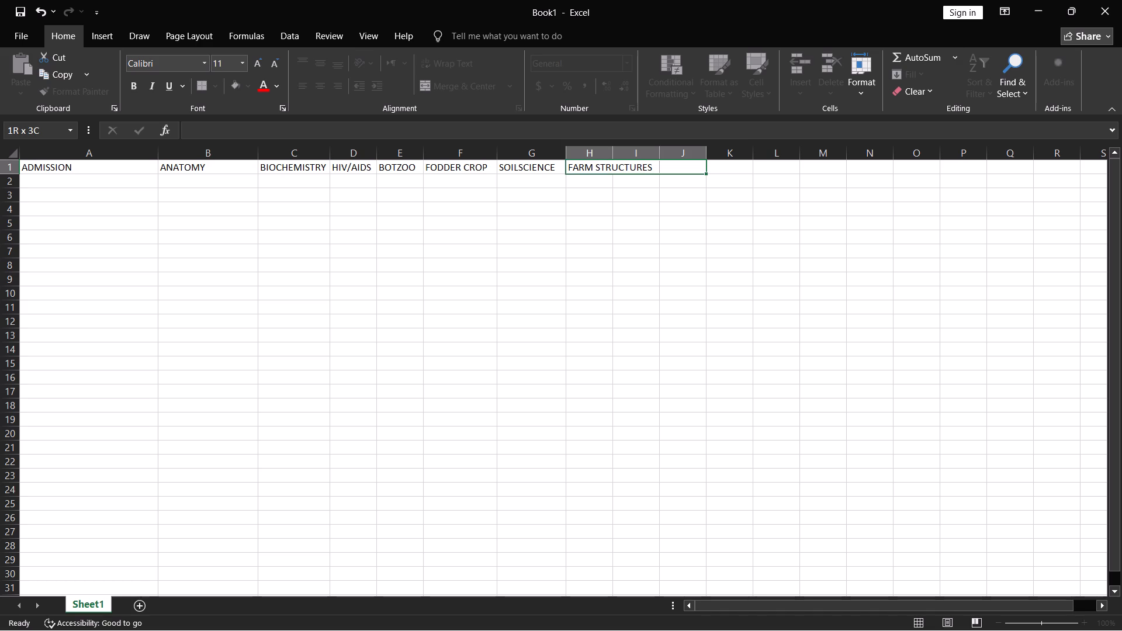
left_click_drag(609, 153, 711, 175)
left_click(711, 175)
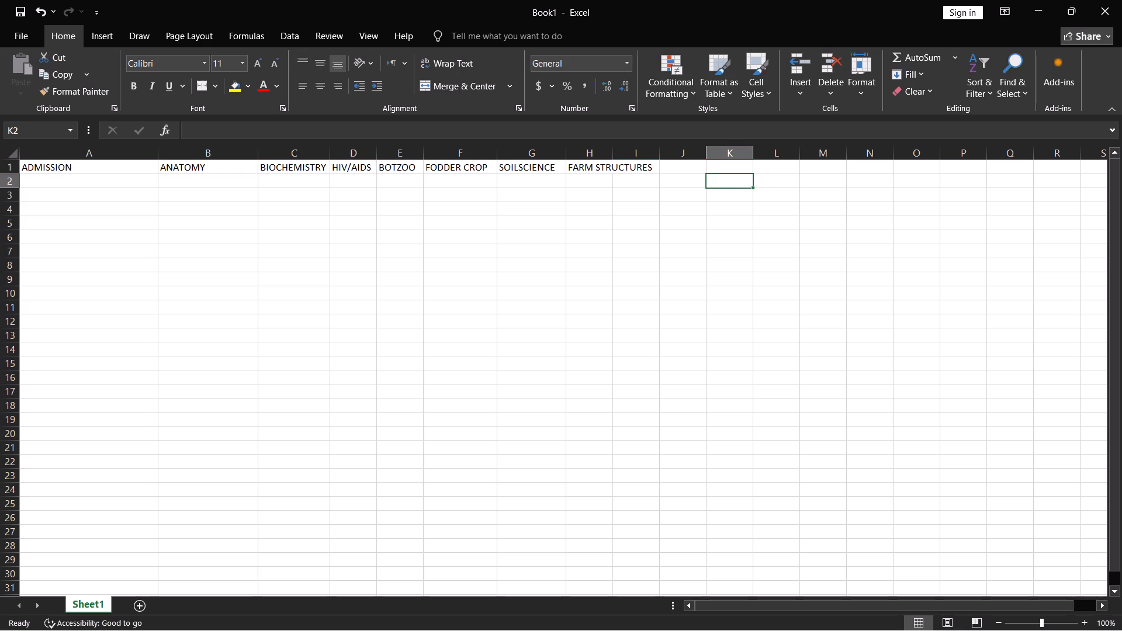
Widen column H to roughly twice the default width so the FARM STRUCTURES header fits.
left_click_drag(617, 158, 669, 165)
Enter the header ANIMAL PRODUCTION in cell I1.
left_click(673, 166)
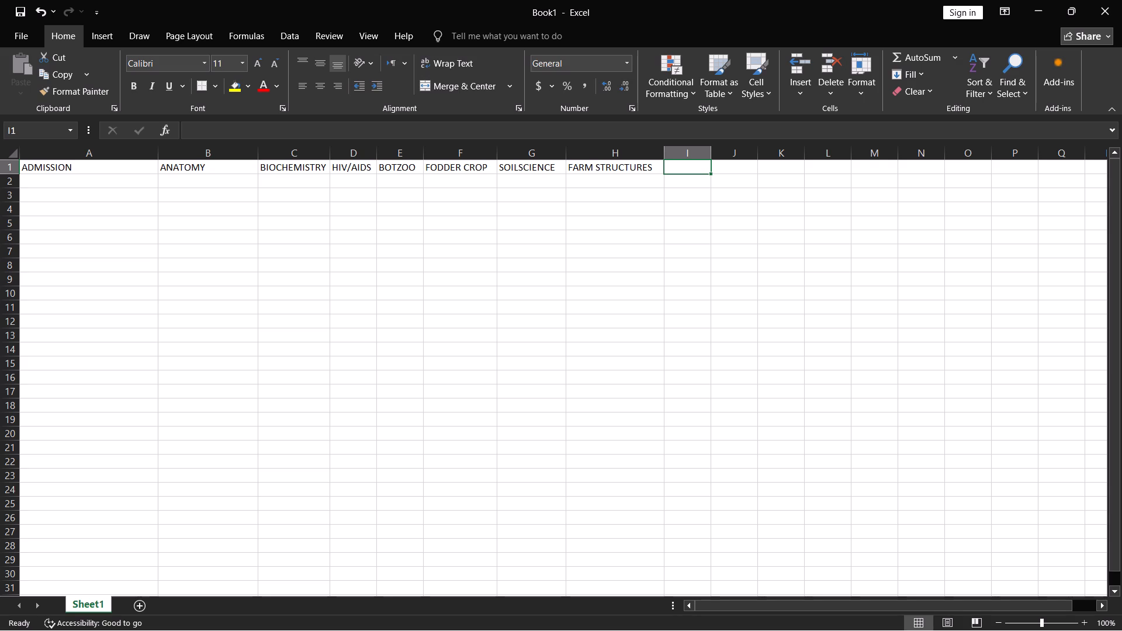
type("ANIMAL")
key("space")
type("PRO")
type("DUCTION")
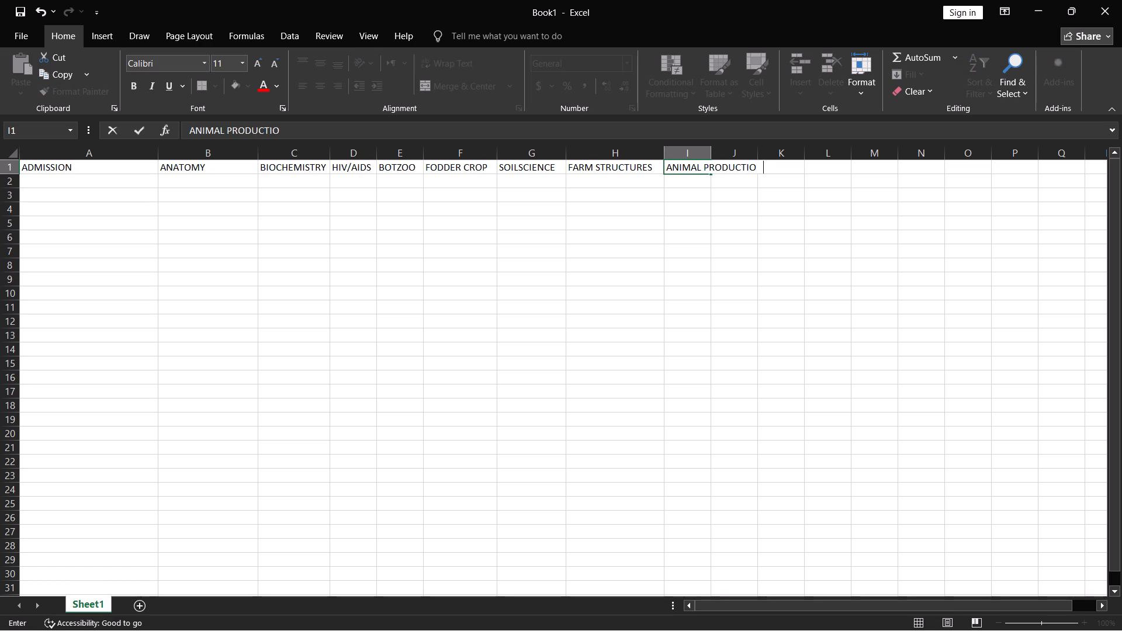
left_click(796, 167)
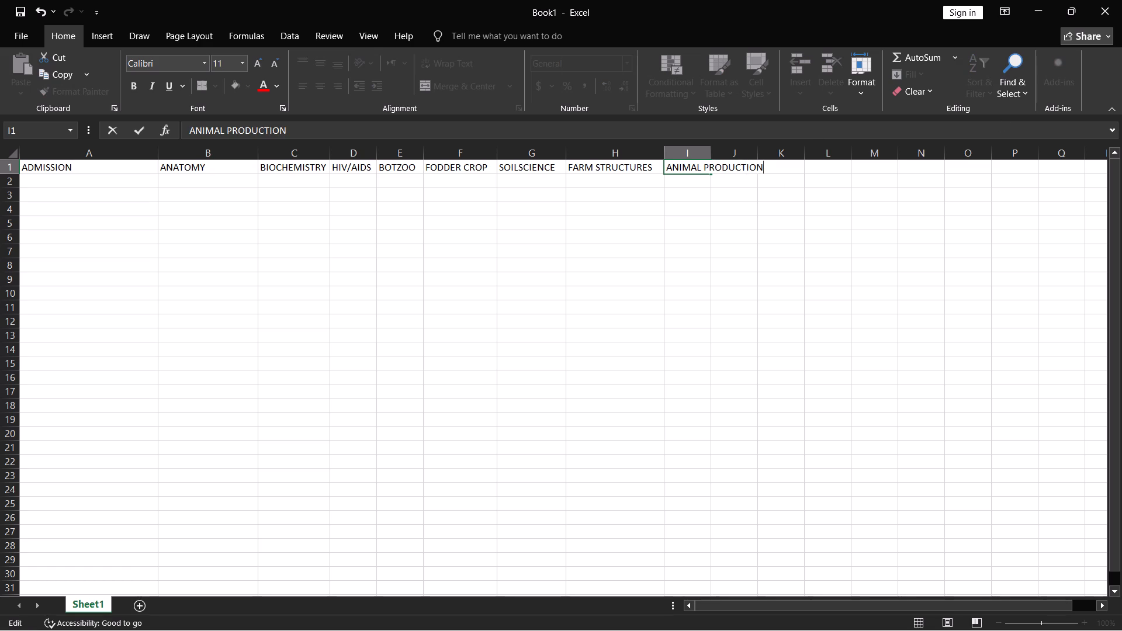
left_click(813, 167)
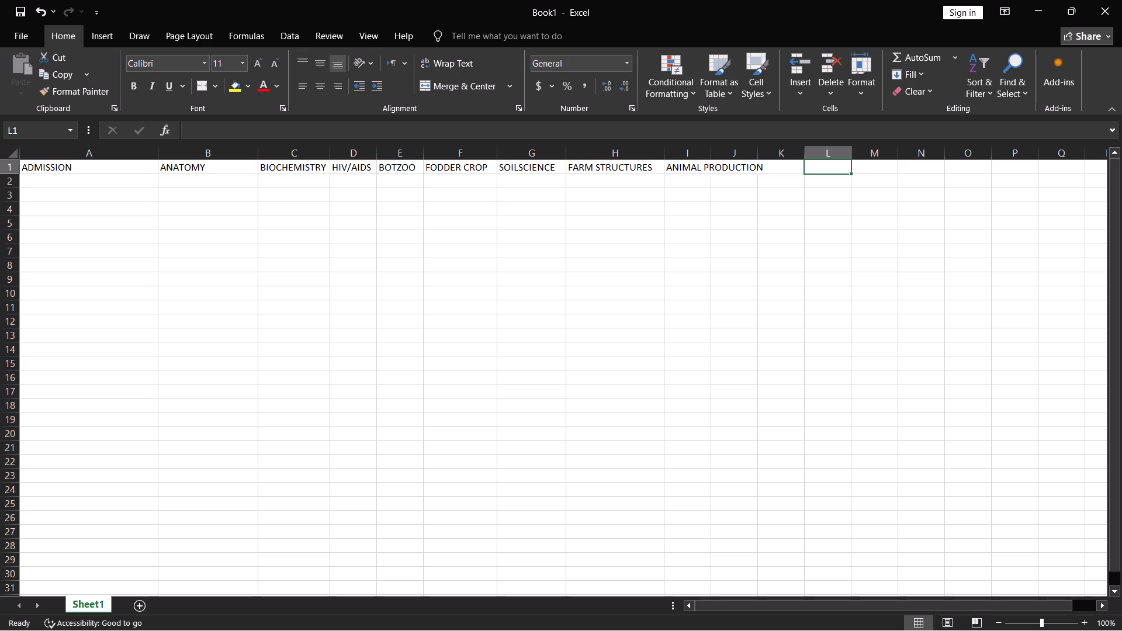
Widen column J, next to the ANIMAL PRODUCTION header's column, to a width of about 11.
left_click_drag(758, 159, 775, 162)
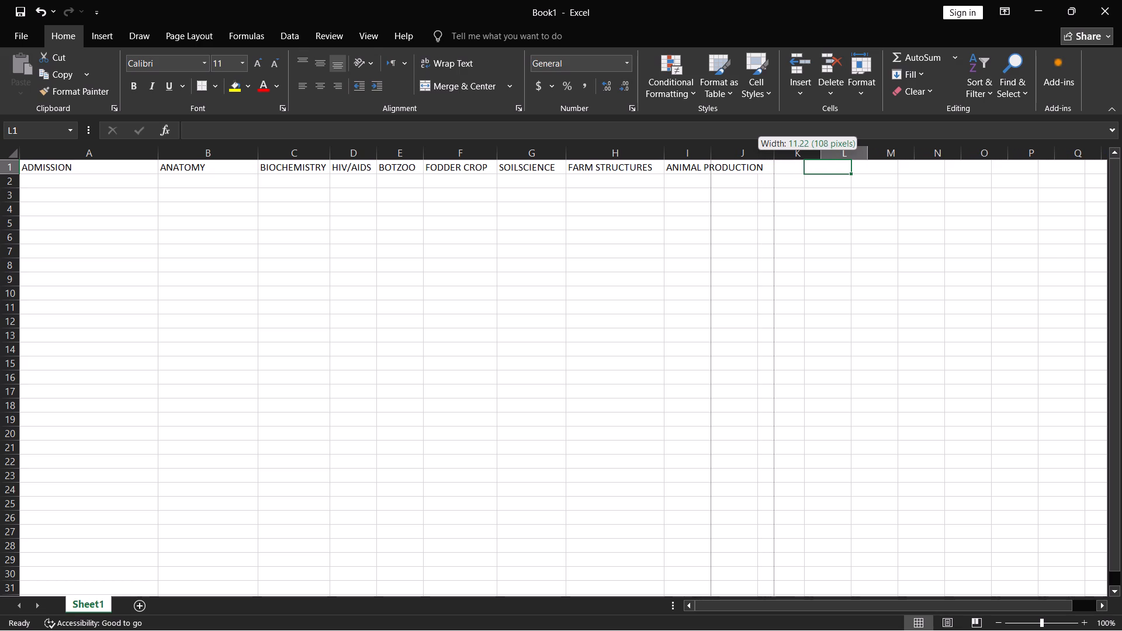
left_click_drag(775, 162, 776, 162)
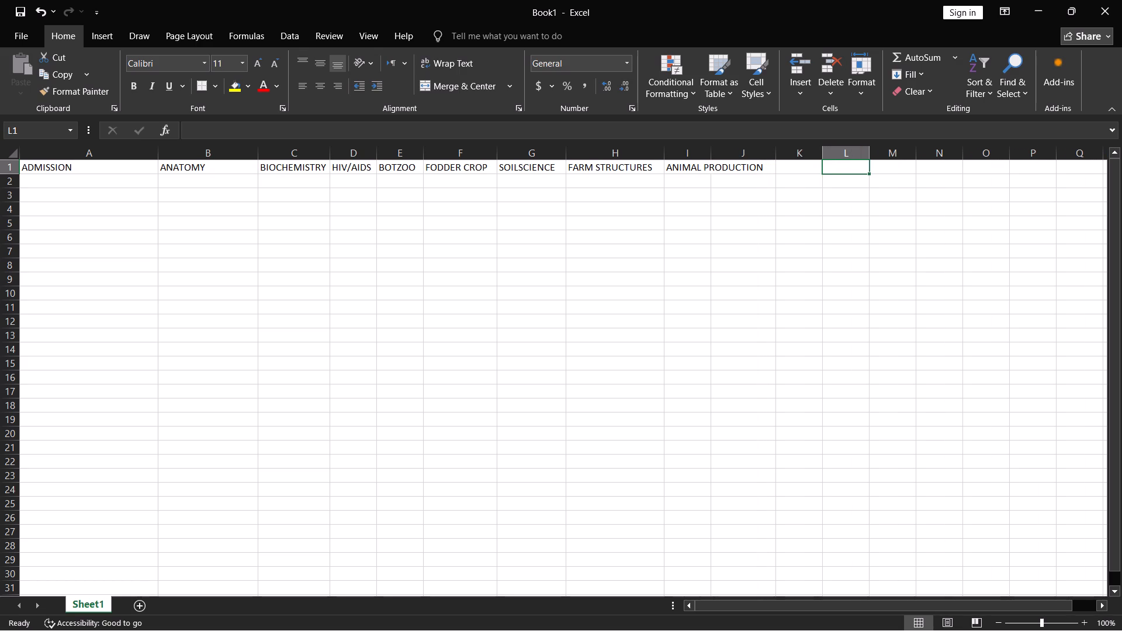
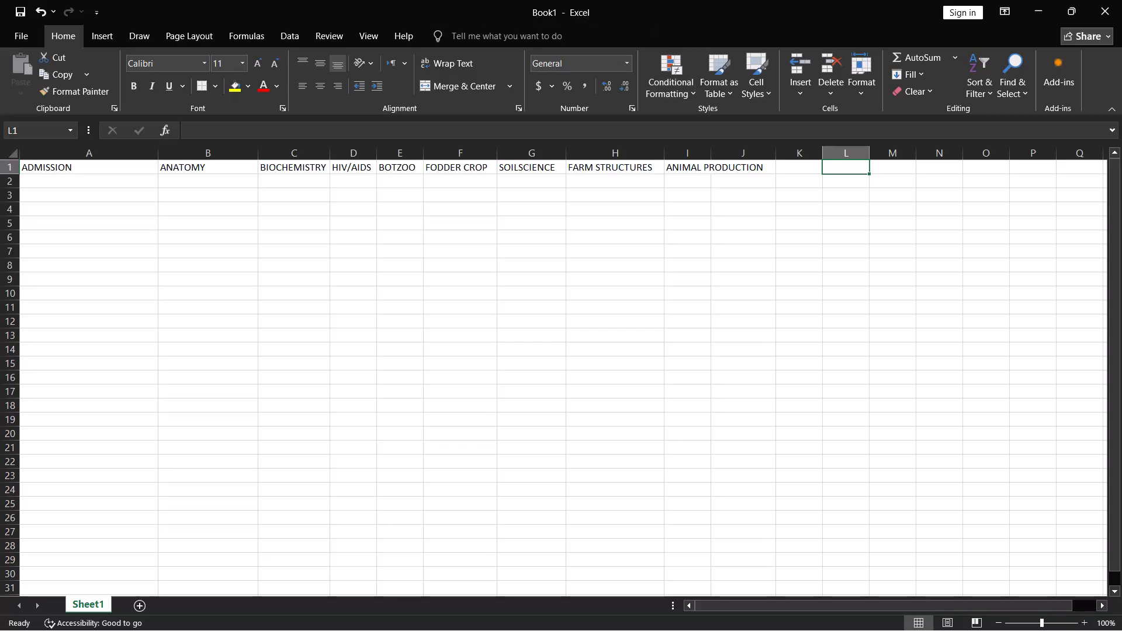
Narrow column B until it is only slightly wider than its ANATOMY header.
left_click_drag(256, 154, 250, 158)
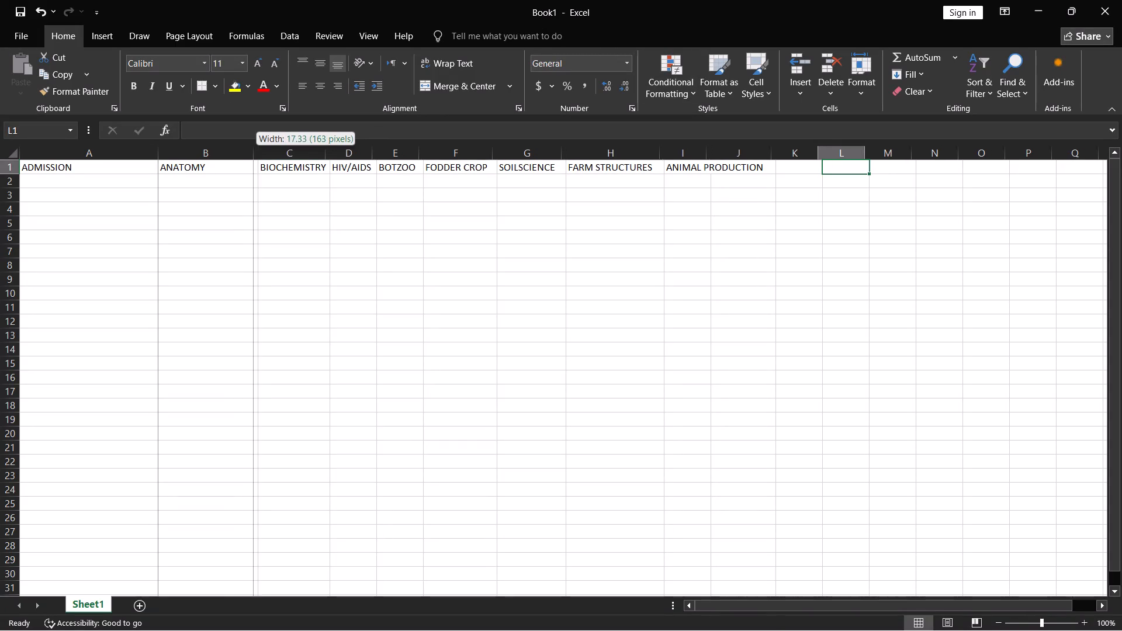
left_click_drag(250, 158, 214, 158)
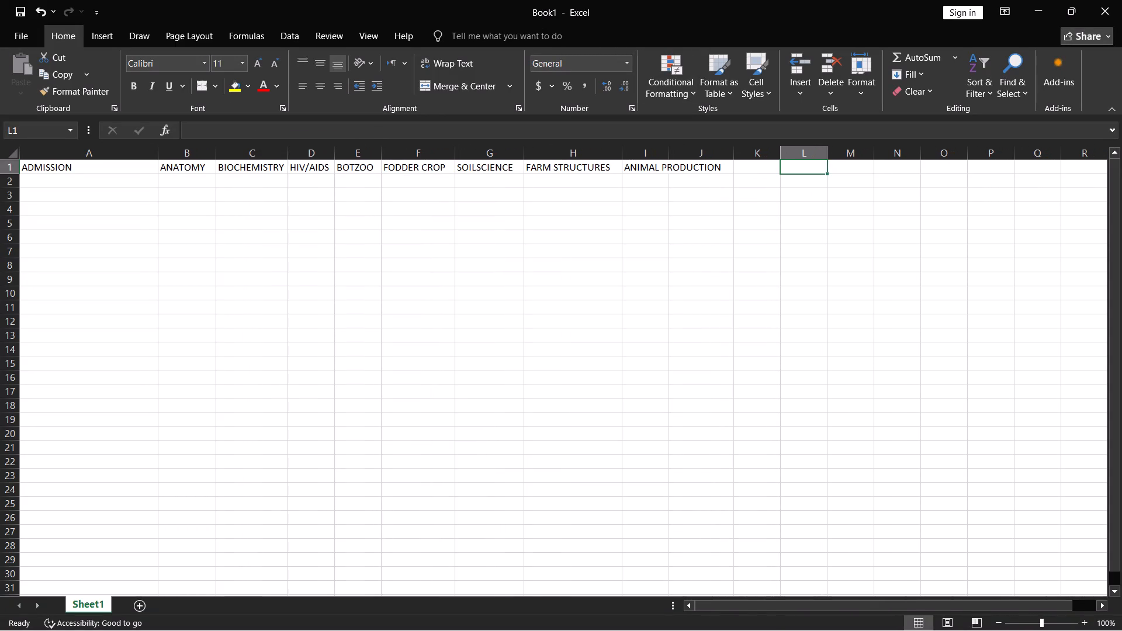
Enter the header PARASITOLOGY in cell K1.
left_click(765, 162)
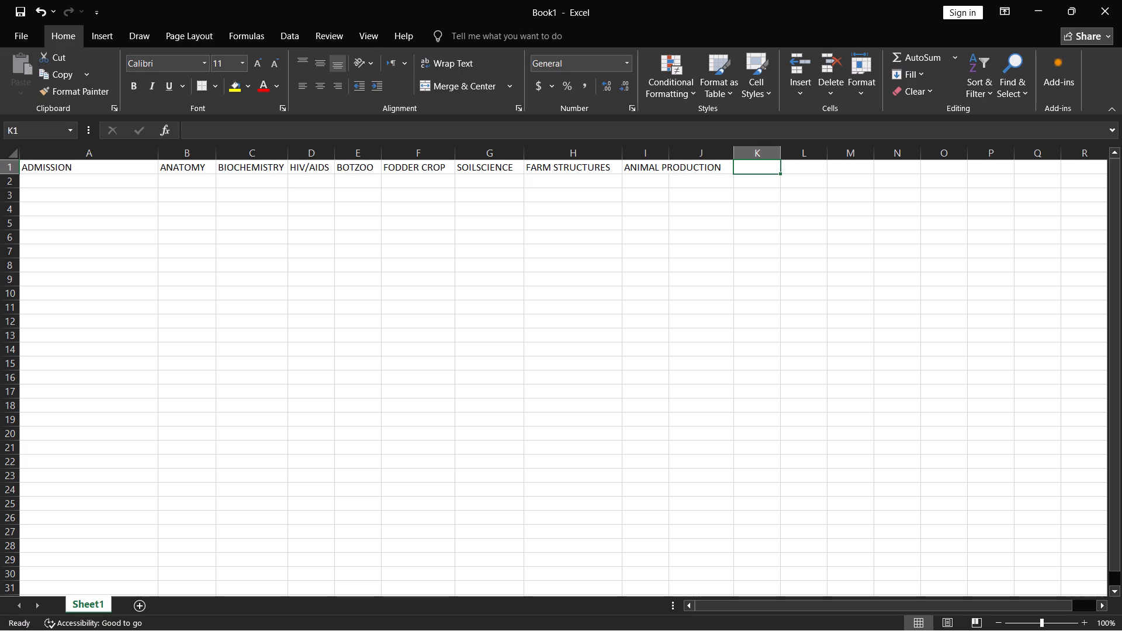
type("PARAS")
key("i")
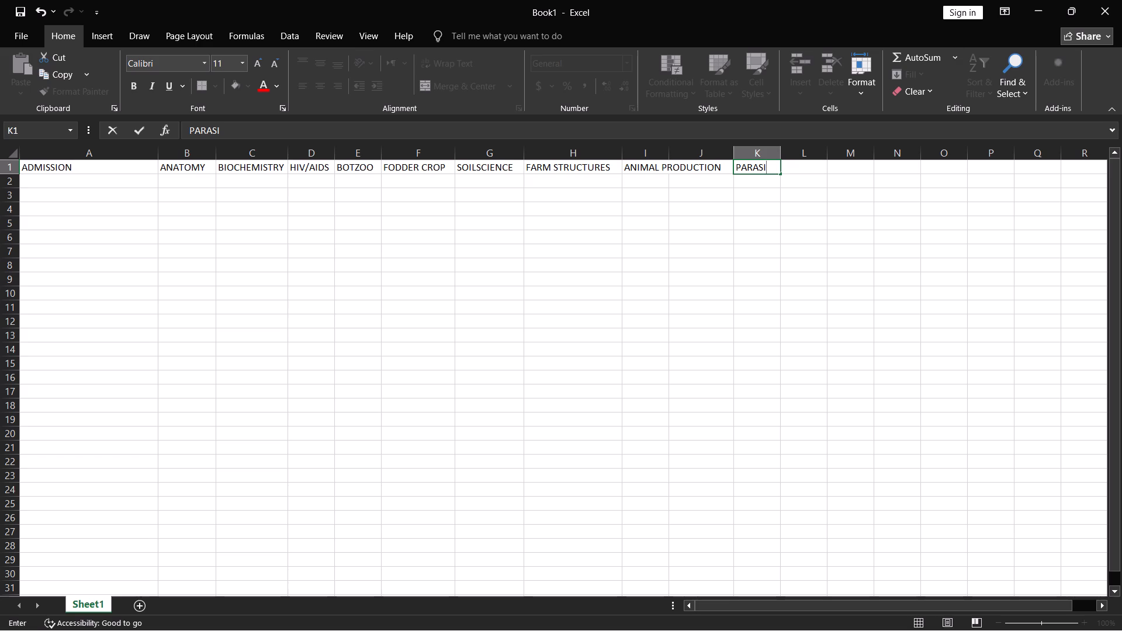
key("t")
type("OLOGY")
left_click(840, 167)
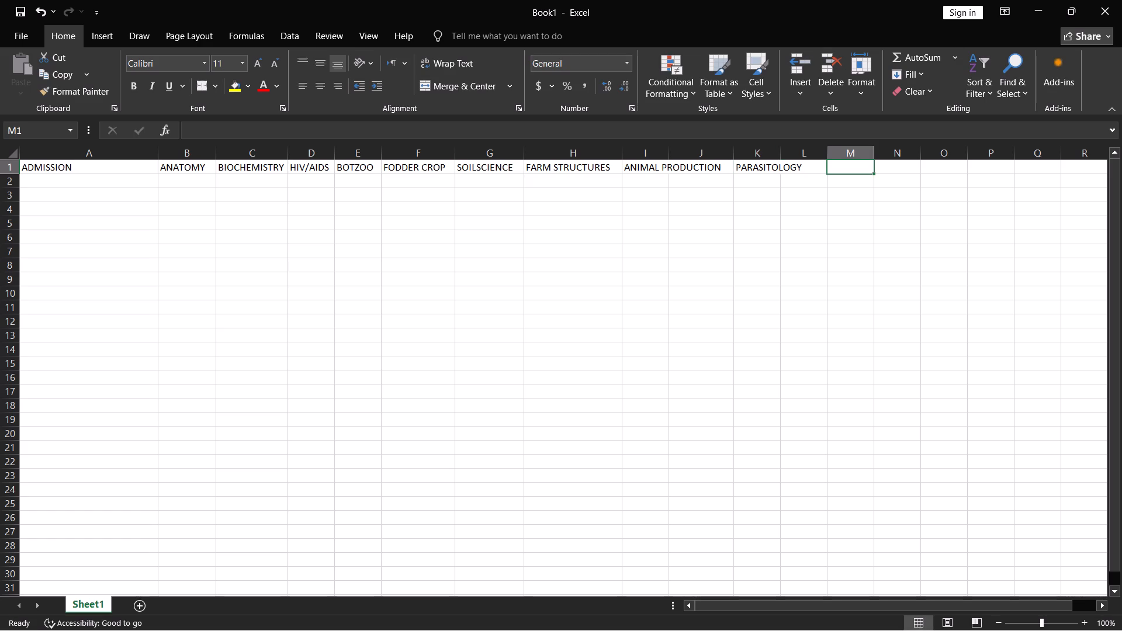
Widen column K to roughly 1.7 times the default width so the PARASITOLOGY header fits.
left_click_drag(782, 158, 815, 165)
Enter a header beginning with ANIMAL in cell L1.
left_click(825, 168)
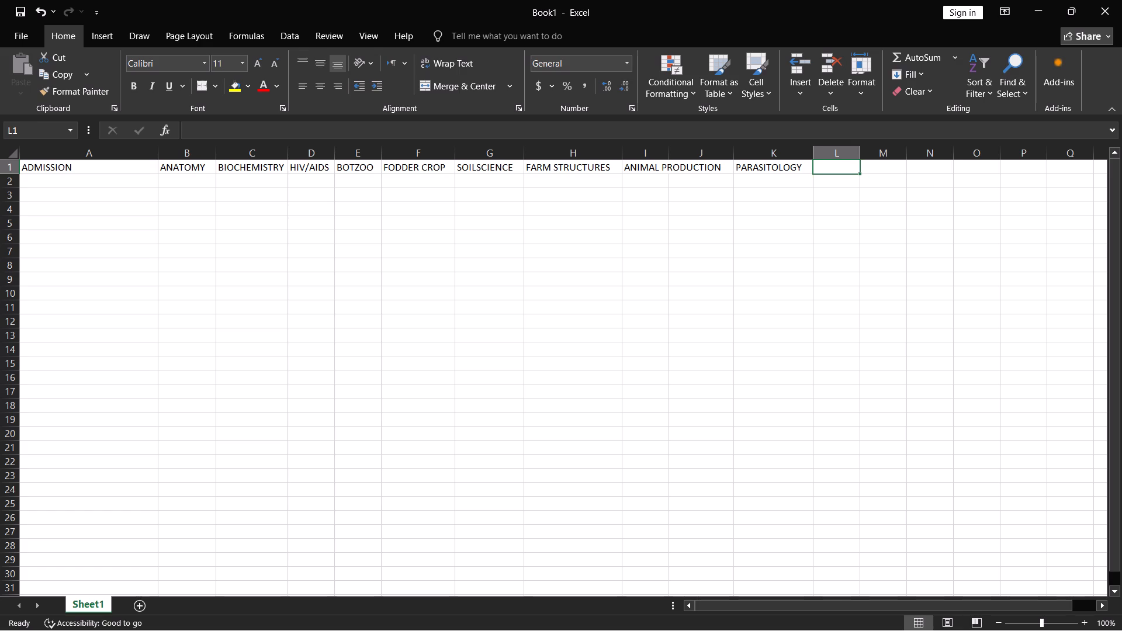
key("a")
type("NIMAL")
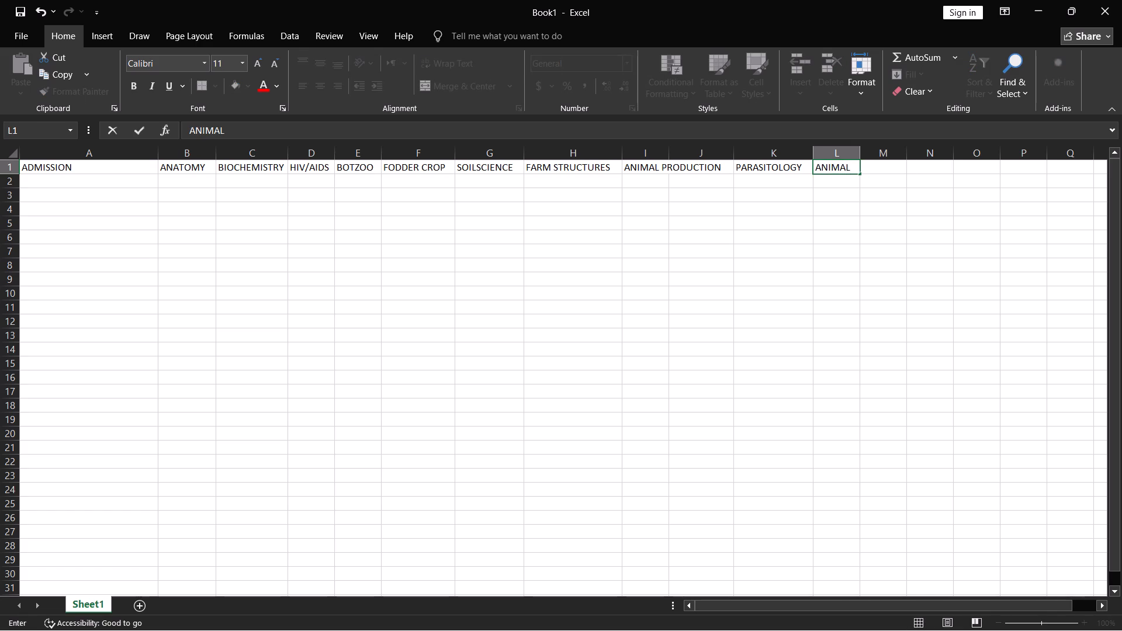
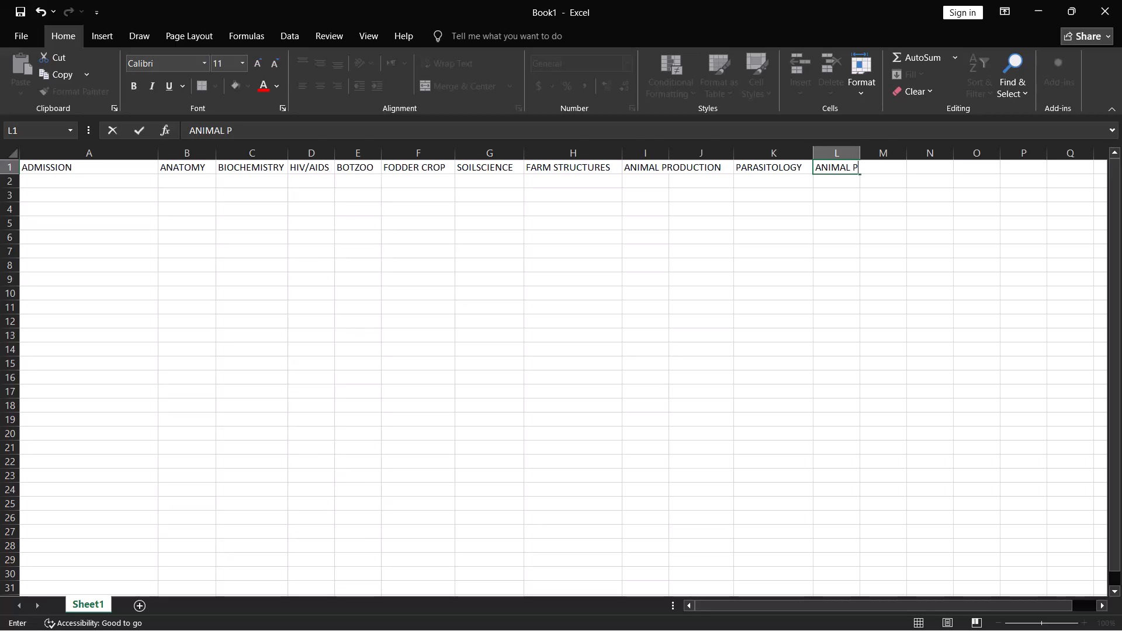
Complete the header in cell L1 so it reads ANIMAL NUTRITION.
key("BackSpace")
type("NUTRITION")
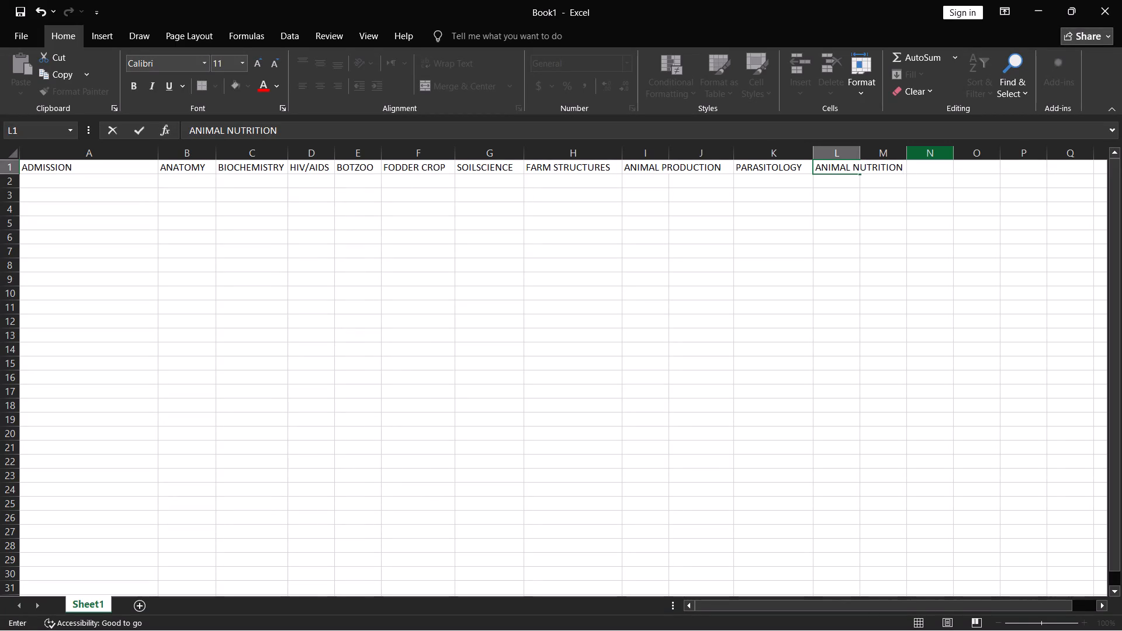
left_click(924, 171)
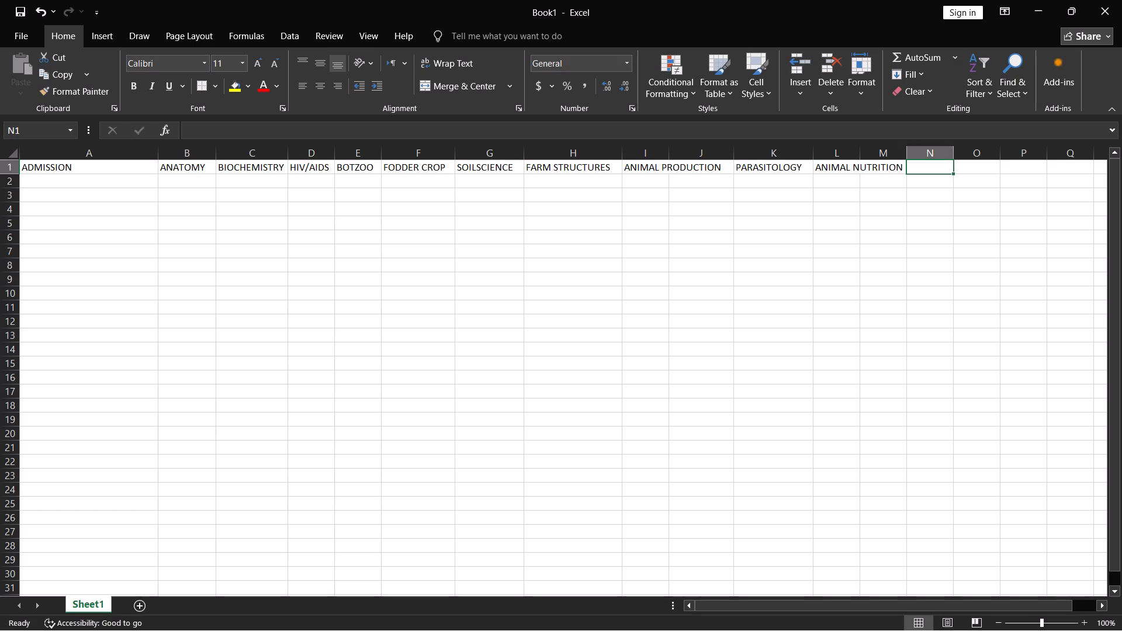
Widen column L to about 18.67 (175 pixels) so the ANIMAL NUTRITION header fits with a little room.
left_click_drag(860, 156, 905, 161)
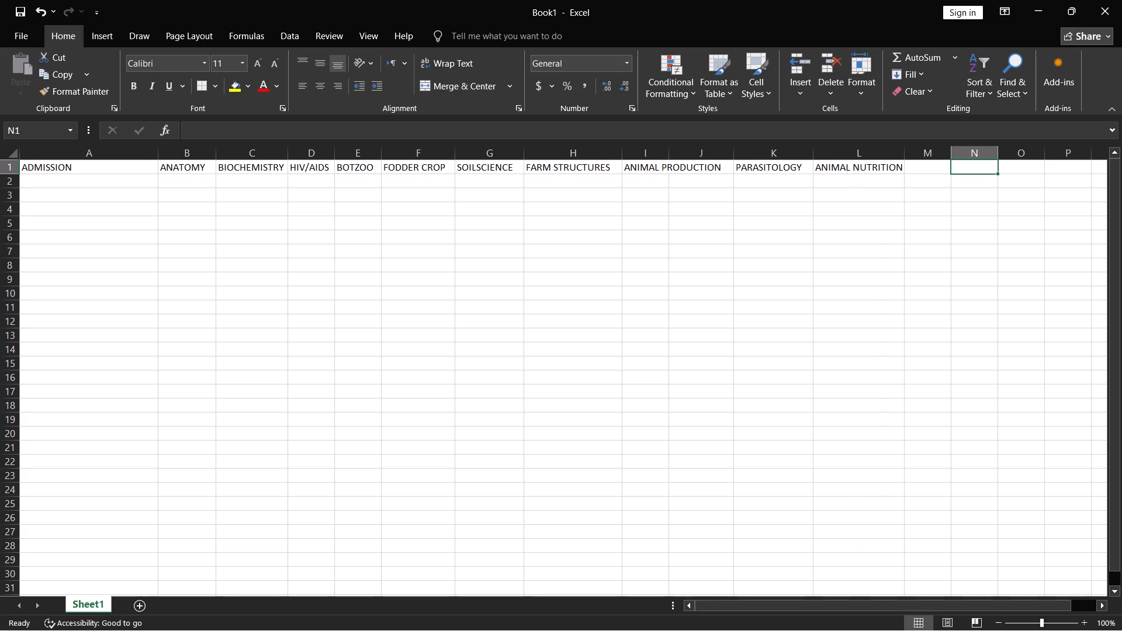
left_click_drag(905, 159, 916, 157)
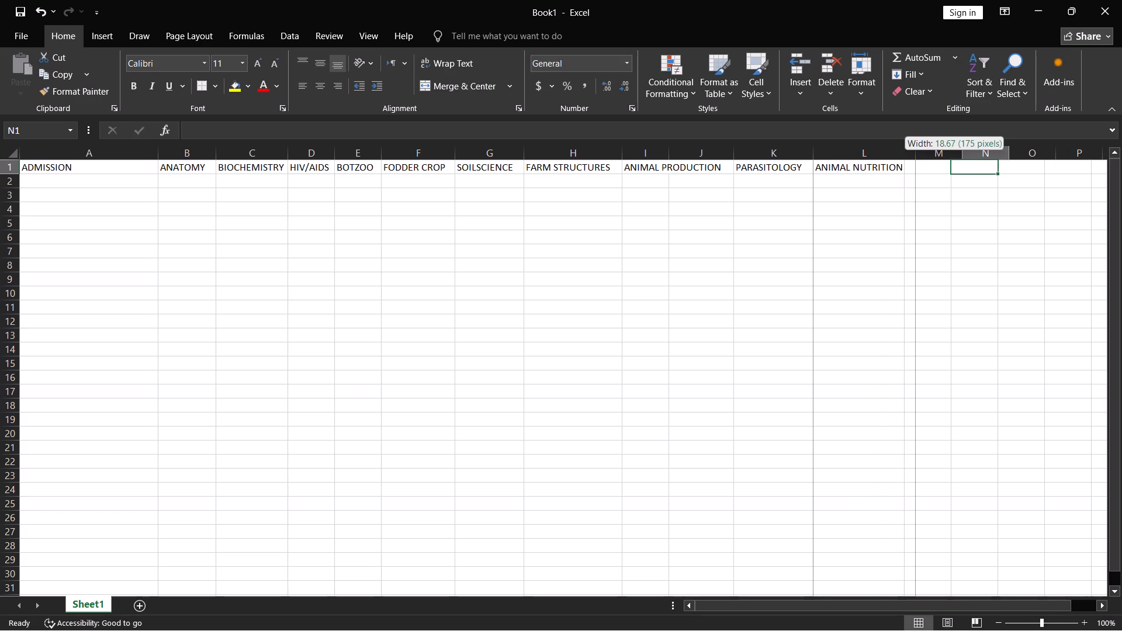
left_click_drag(916, 157, 915, 157)
Enter the header AHAS in cell M1.
left_click(933, 168)
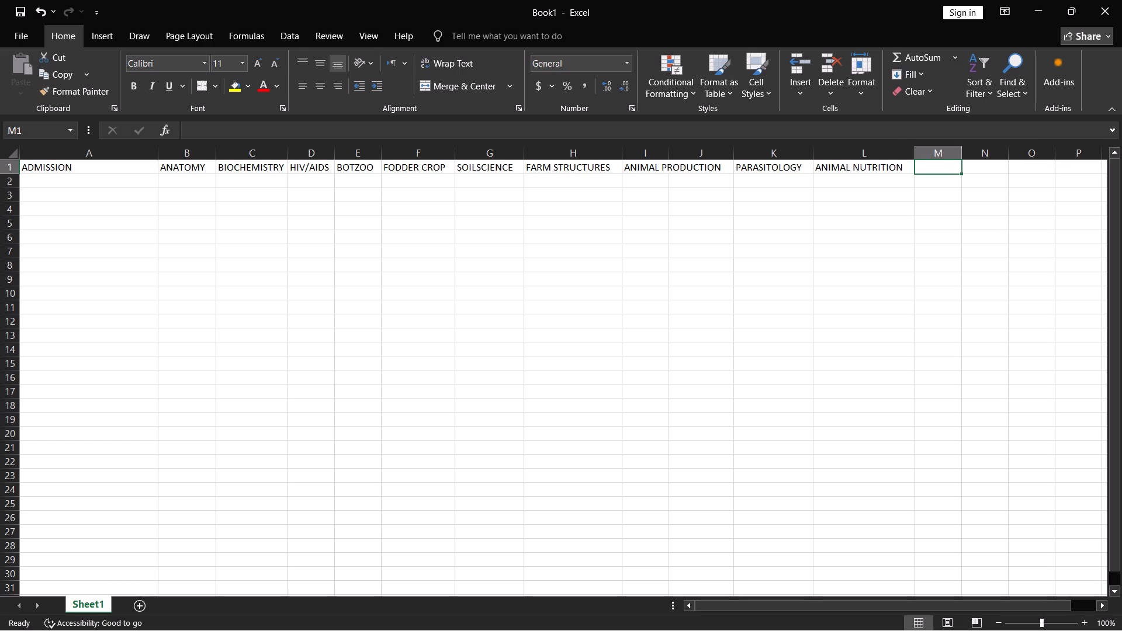
key("a")
type("HAS")
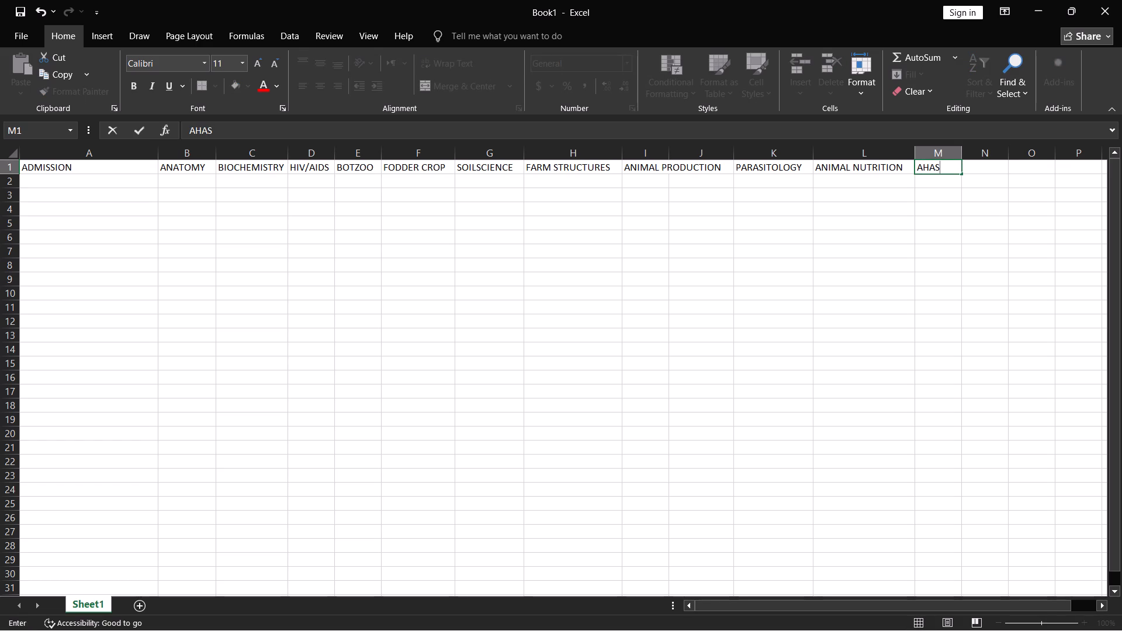
left_click(969, 170)
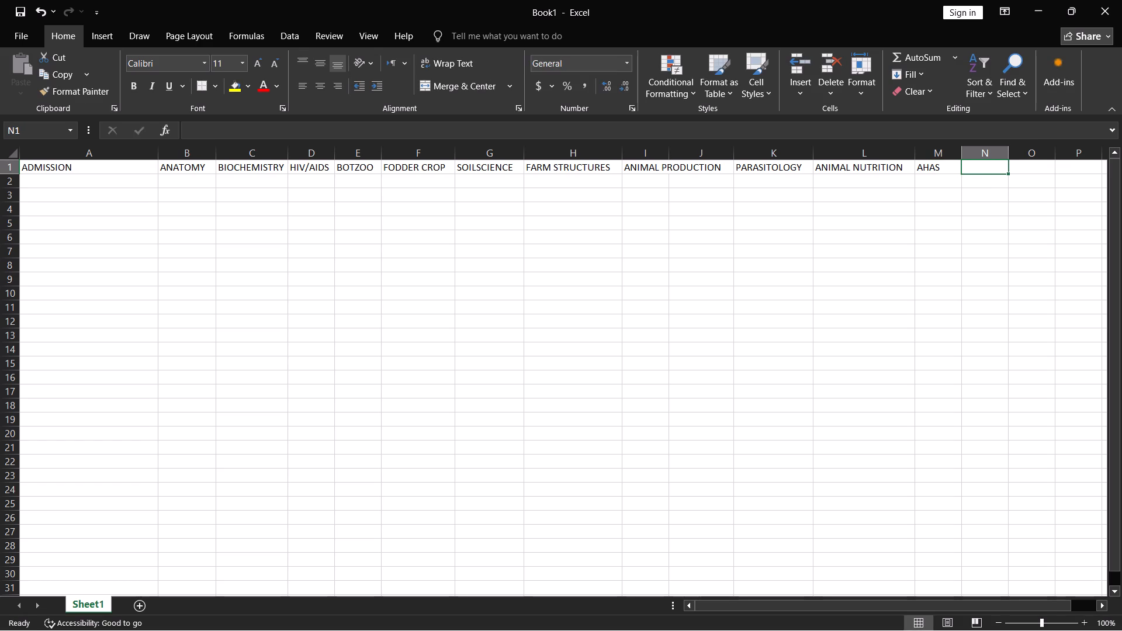
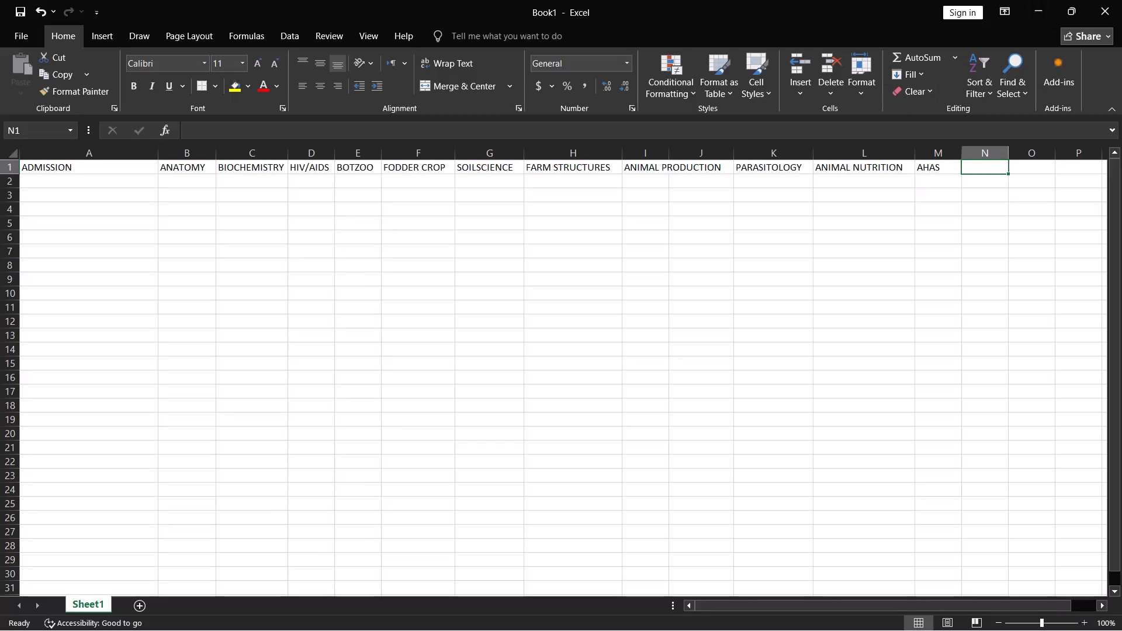
Enter the header RURAL SOCIOLOGY in cell N1.
left_click(1028, 174)
left_click(987, 167)
type("RURAL")
key("space")
type("SOCIOLOGY")
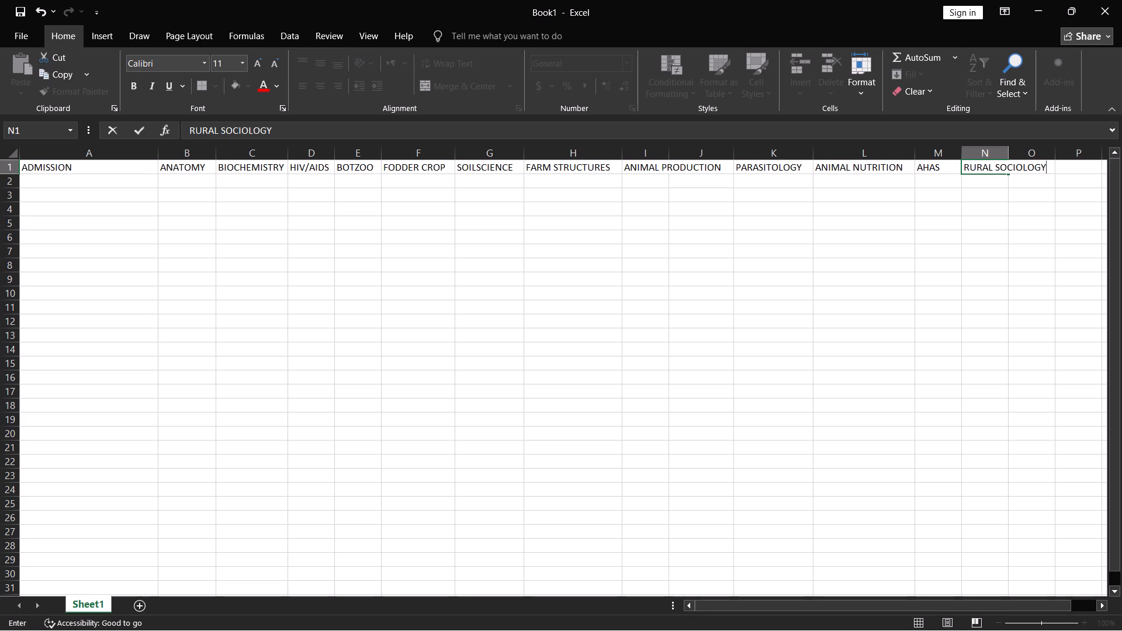
Start the first record in row 2 with ADMISSION 1 and an ANATOMY mark of 67.
left_click(84, 177)
key("1")
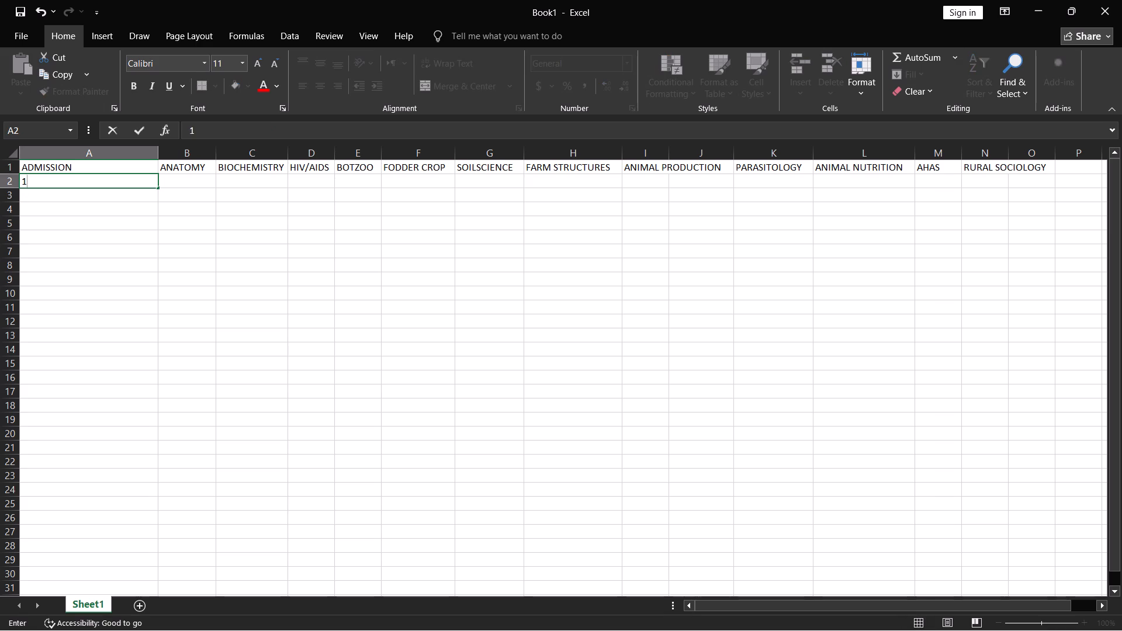
left_click(196, 186)
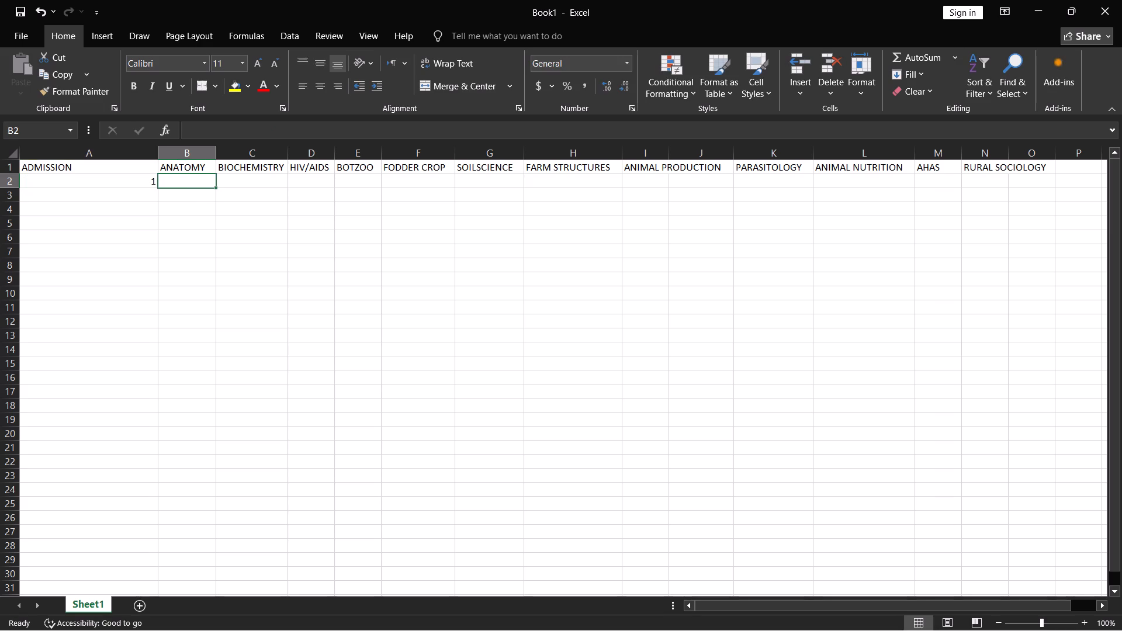
key("5")
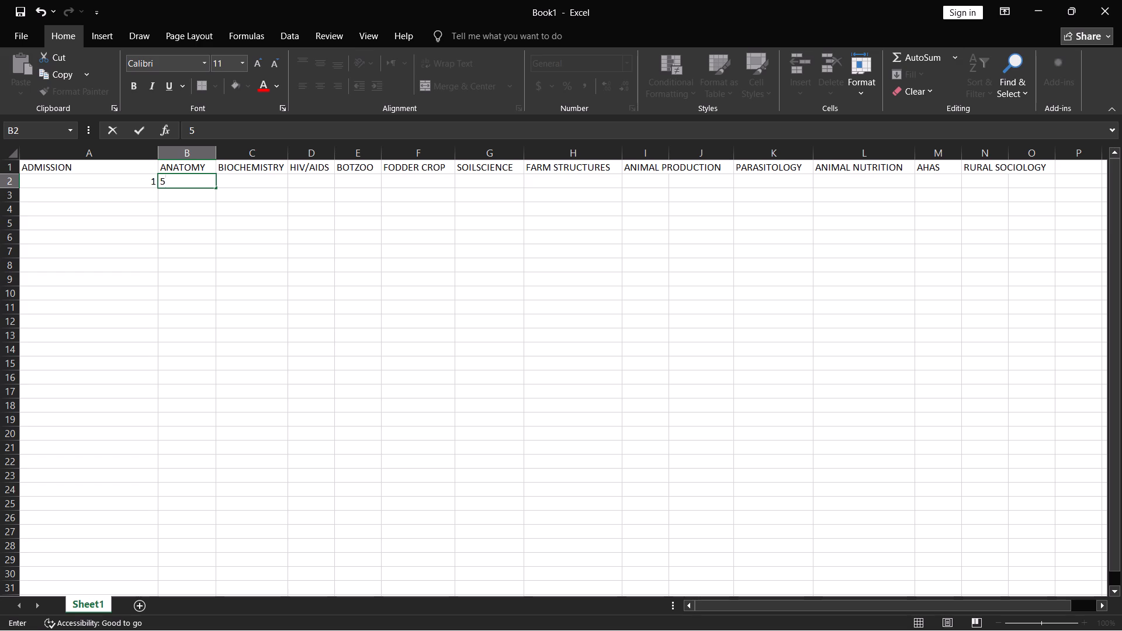
key("4")
key("BackSpace")
key("BackSpace")
type("67")
Enter the row 2 marks 78 for BIOCHEMISTRY, 96 for HIV/AIDS and 85 for BOTZOO.
left_click(248, 173)
left_click(247, 182)
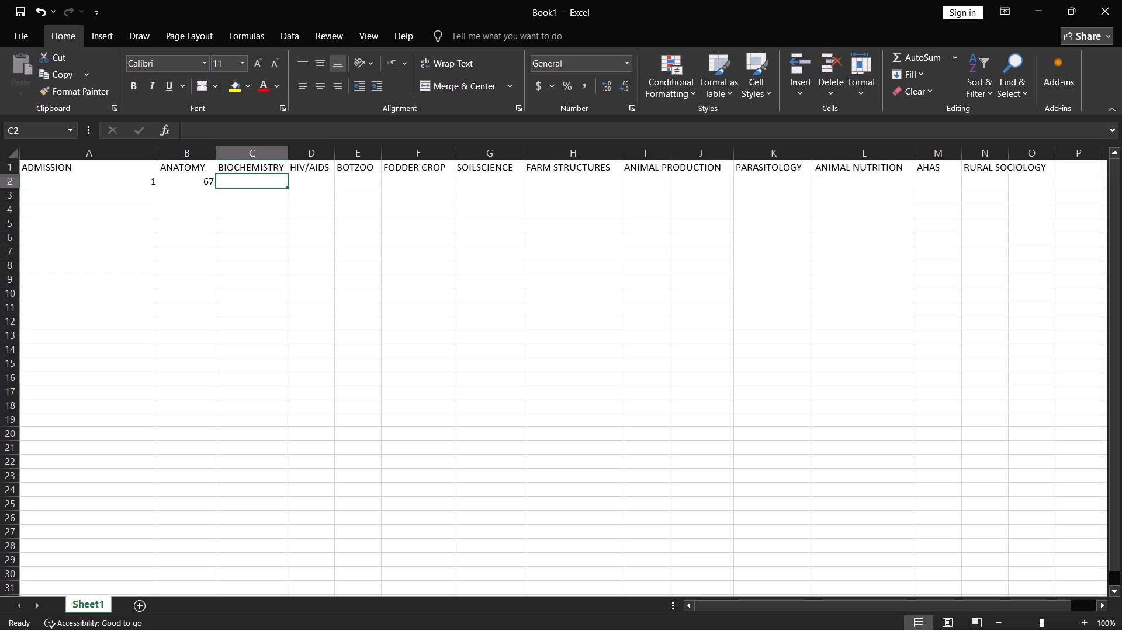
key("7")
key("8")
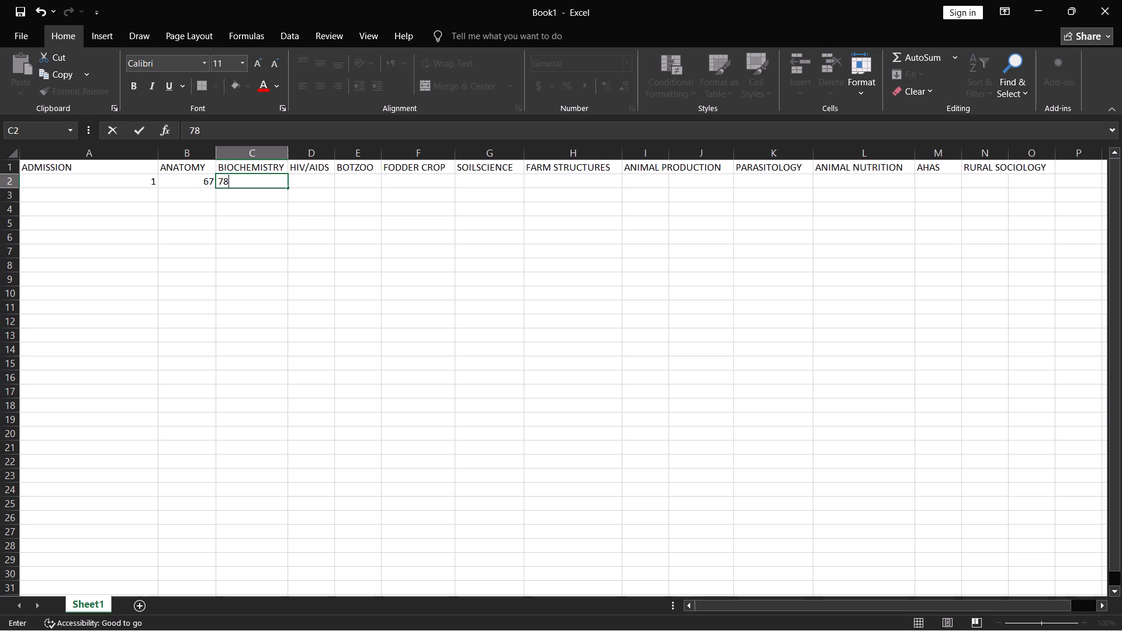
left_click(314, 180)
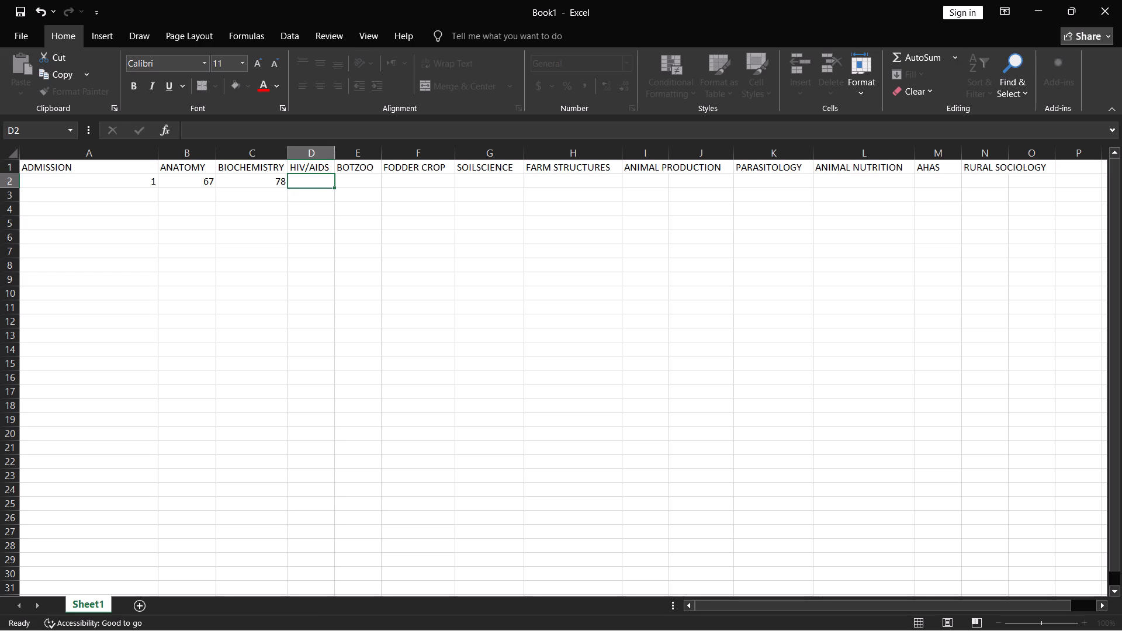
key("9")
key("6")
left_click(353, 181)
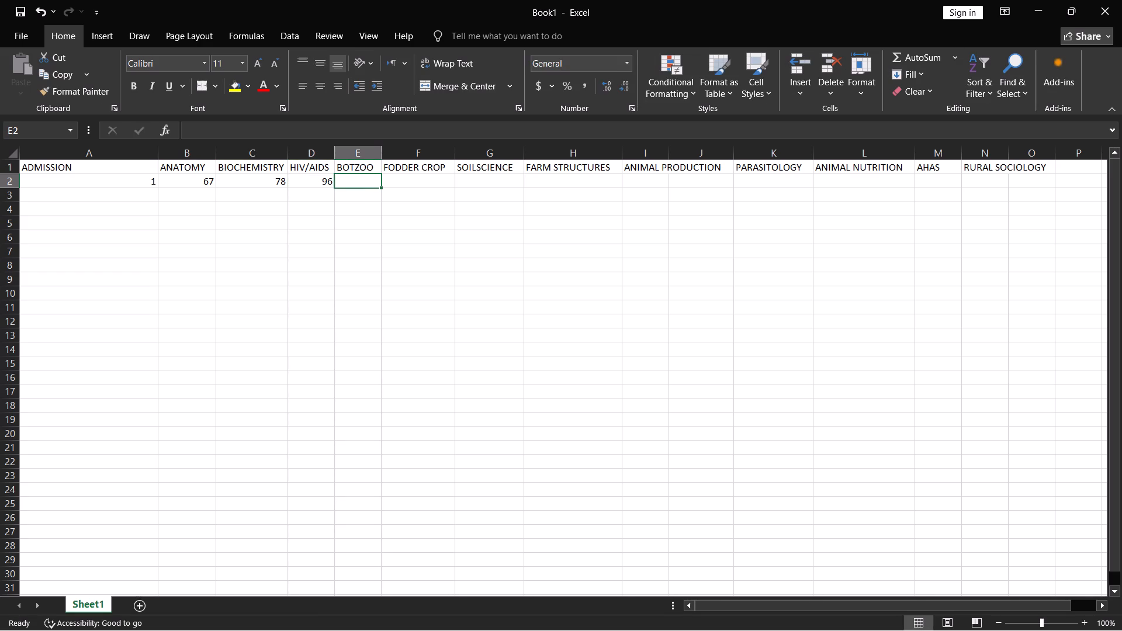
key("8")
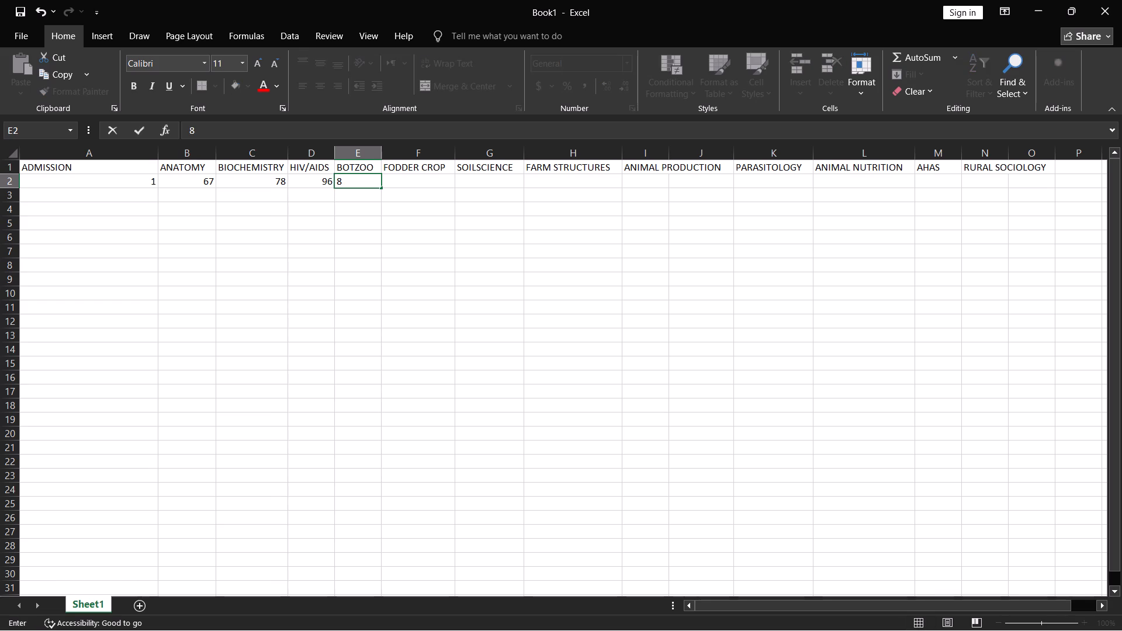
key("5")
Enter the row 2 marks 94 for FODDER CROP, 87 for SOILSCIENCE and 93 for FARM STRUCTURES.
left_click(434, 174)
left_click(434, 174)
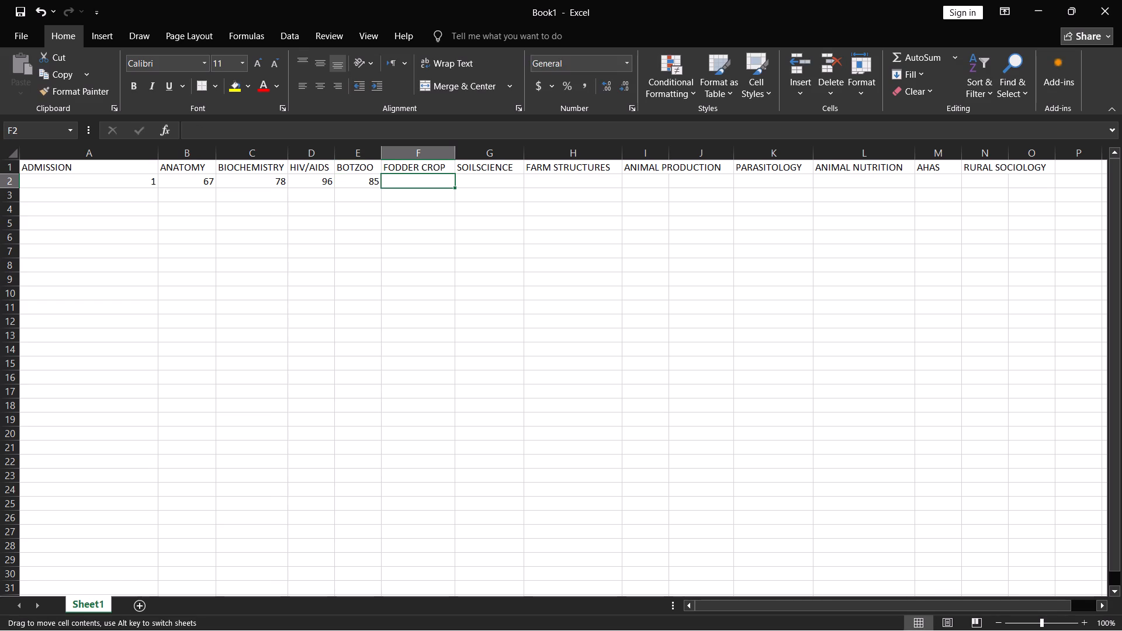
key("9")
key("4")
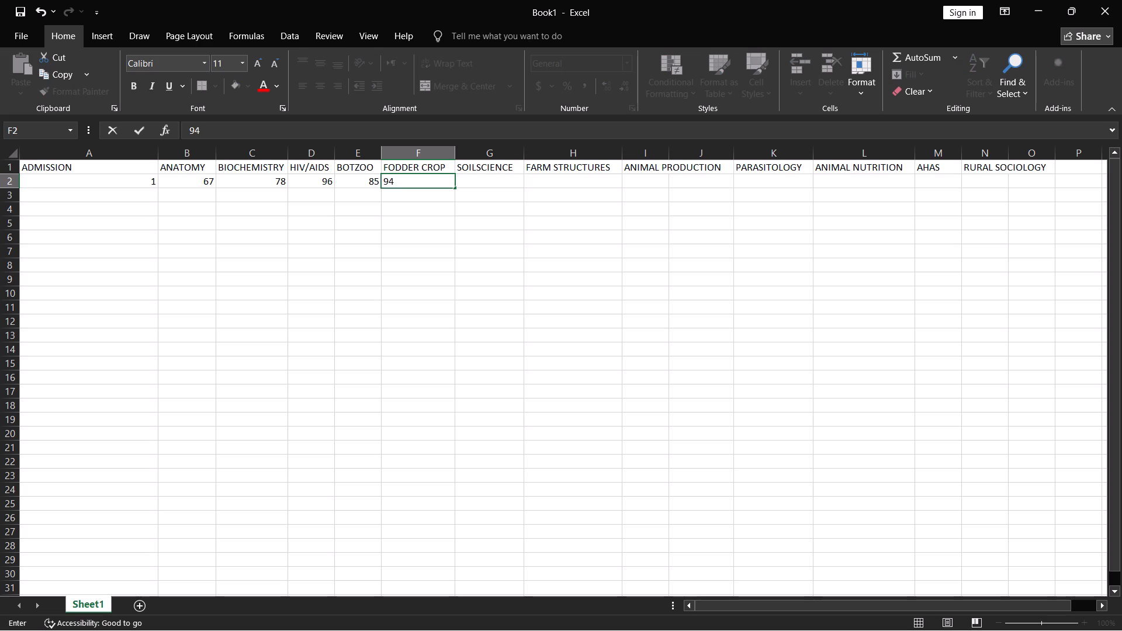
left_click(485, 178)
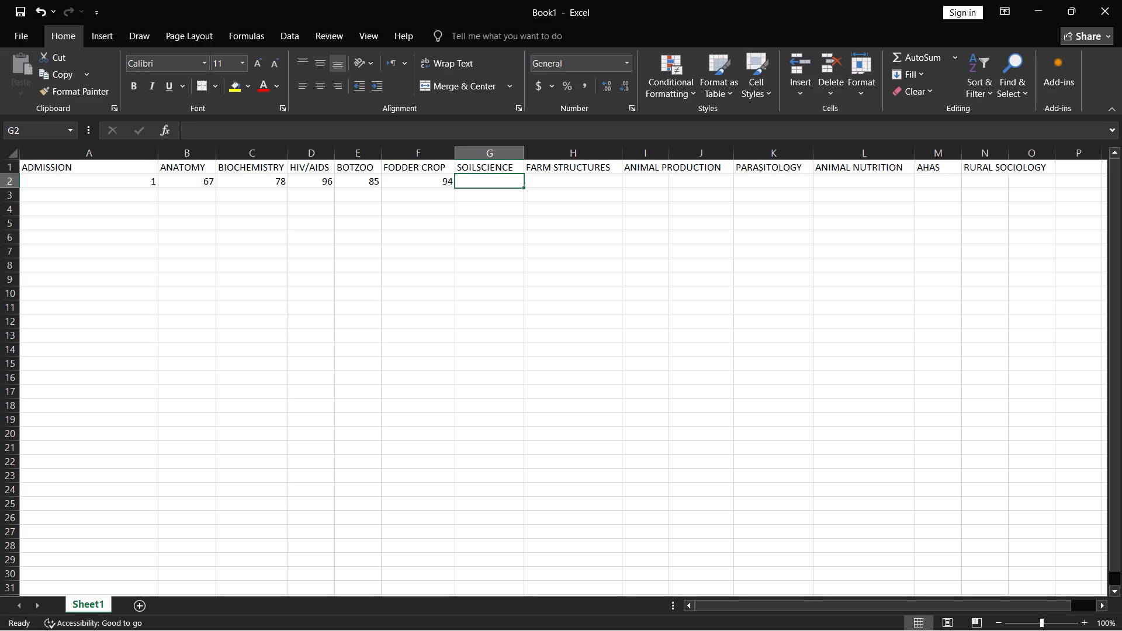
key("8")
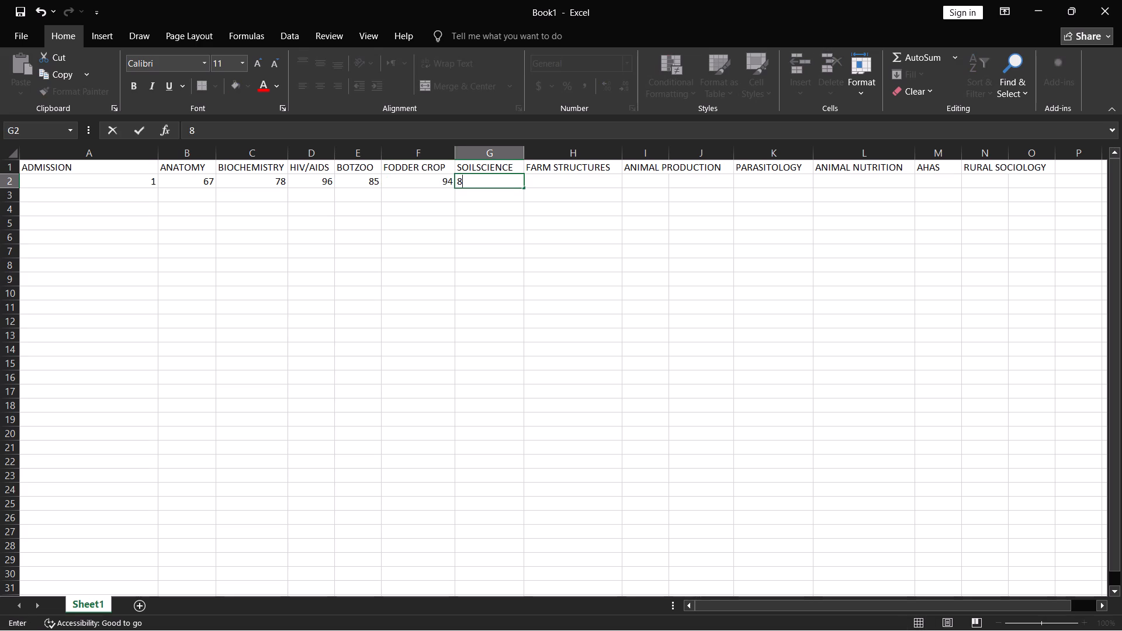
key("7")
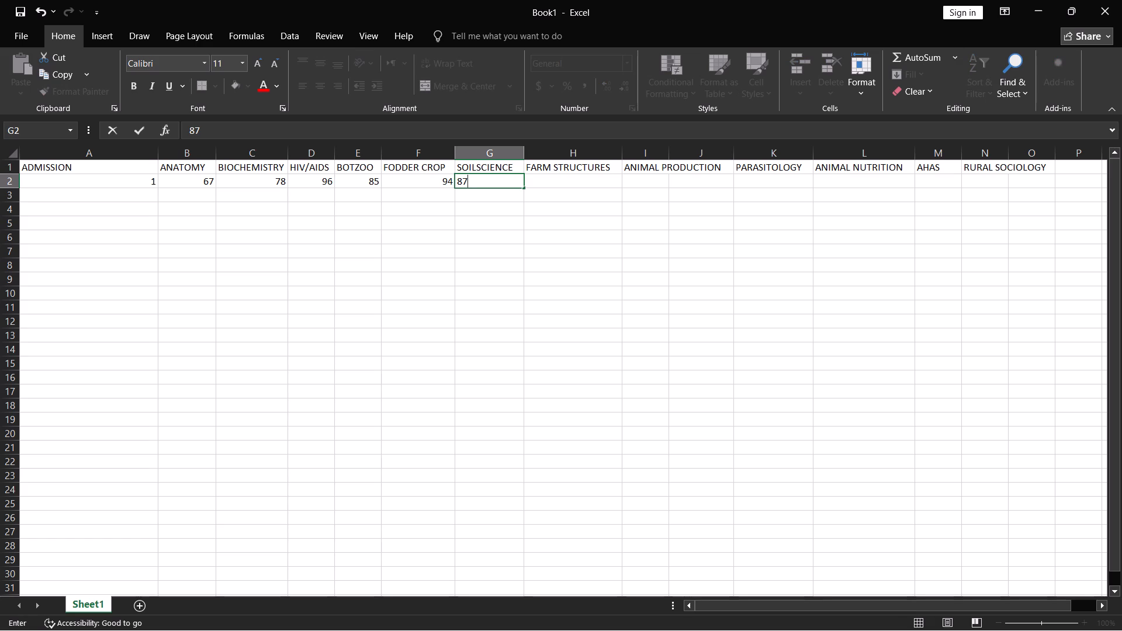
left_click(566, 179)
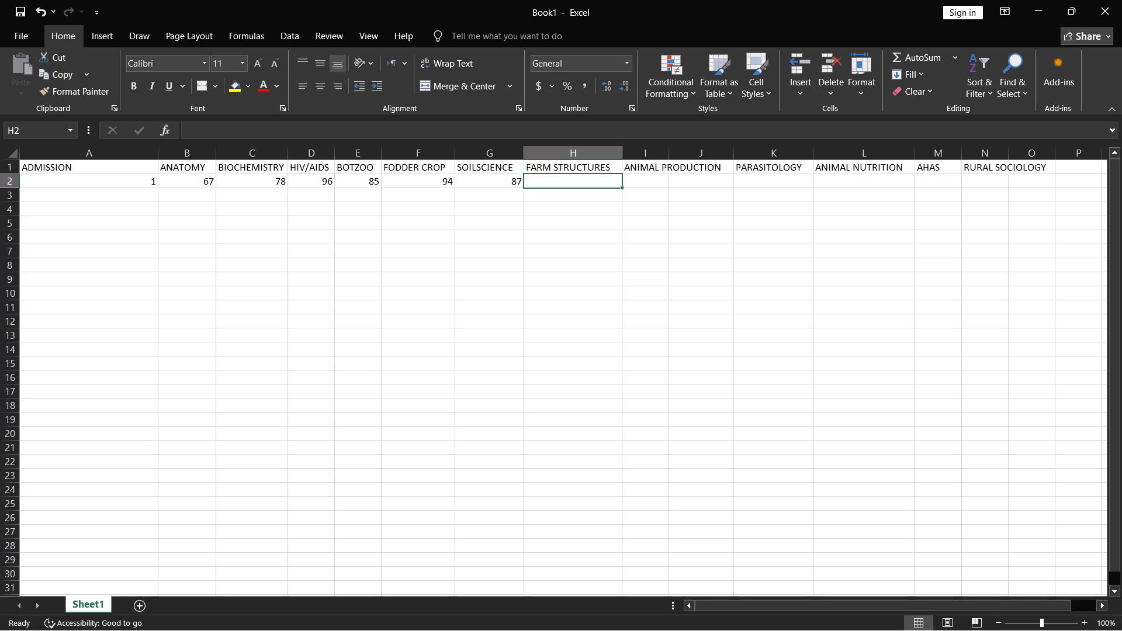
key("9")
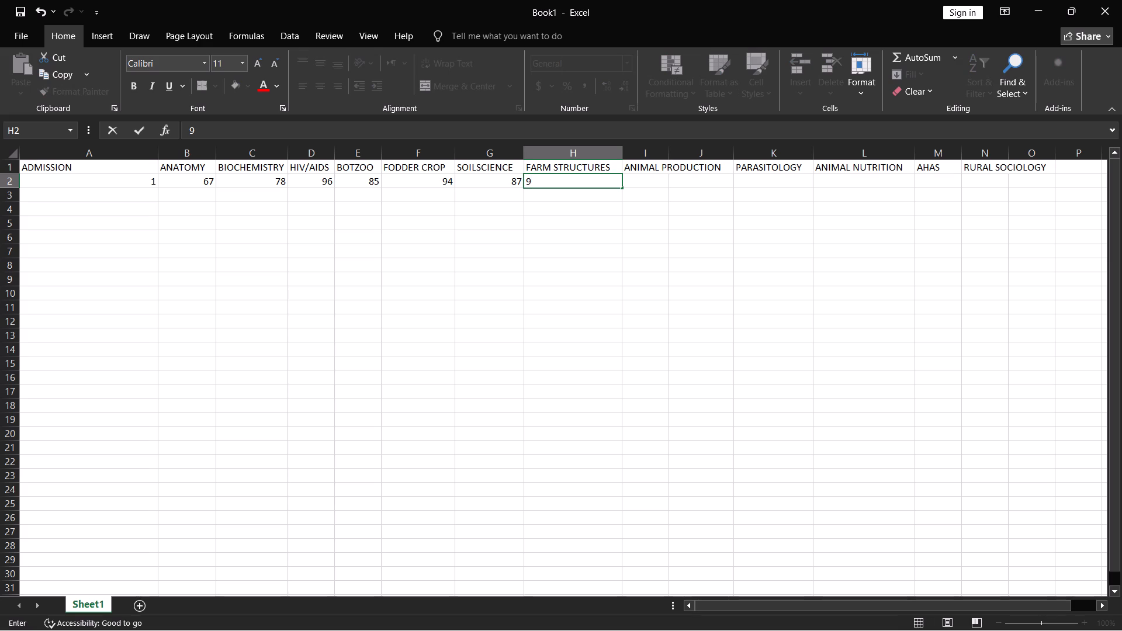
key("3")
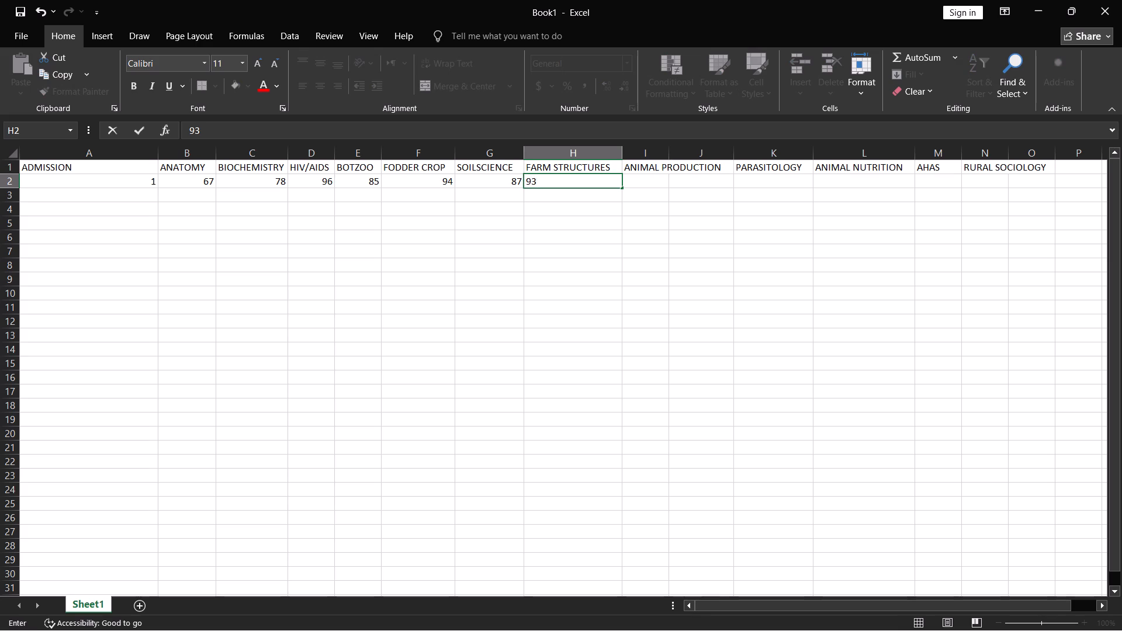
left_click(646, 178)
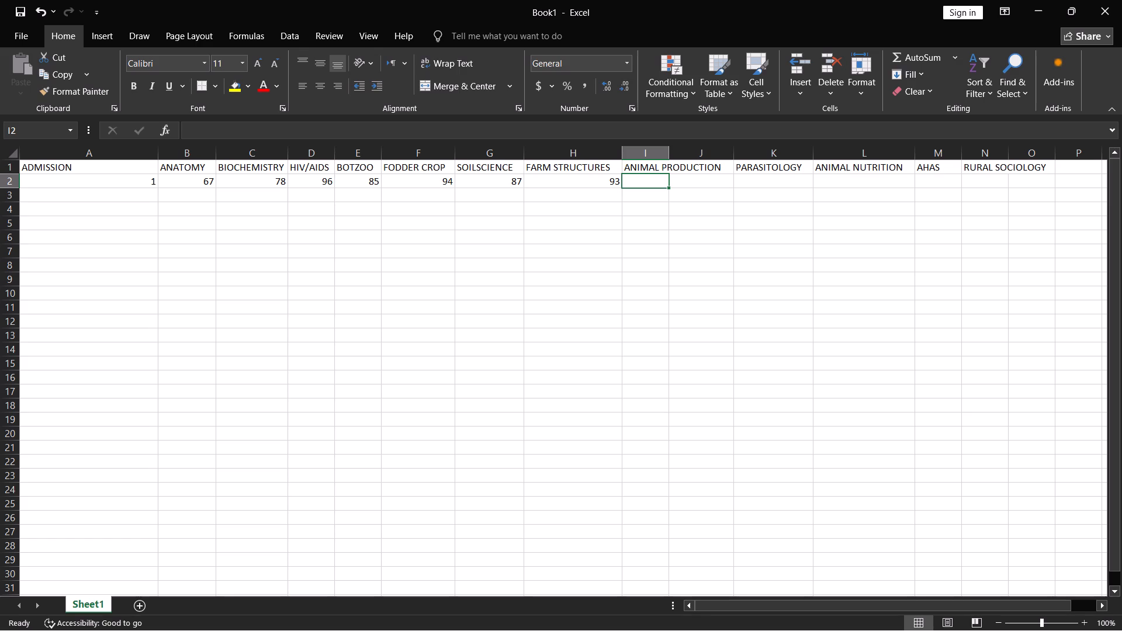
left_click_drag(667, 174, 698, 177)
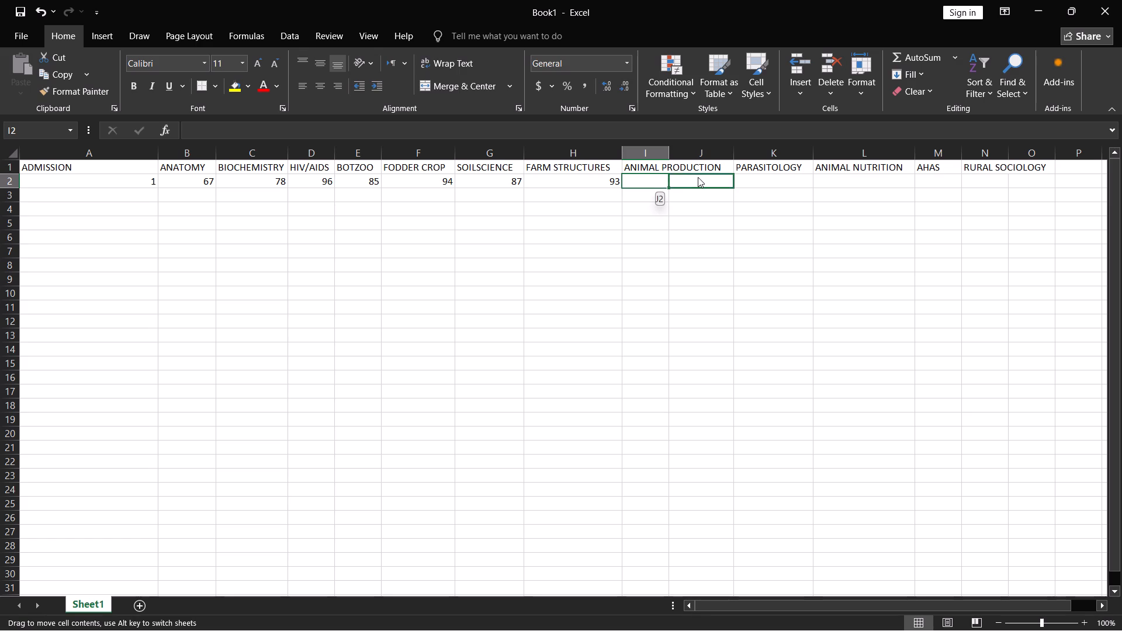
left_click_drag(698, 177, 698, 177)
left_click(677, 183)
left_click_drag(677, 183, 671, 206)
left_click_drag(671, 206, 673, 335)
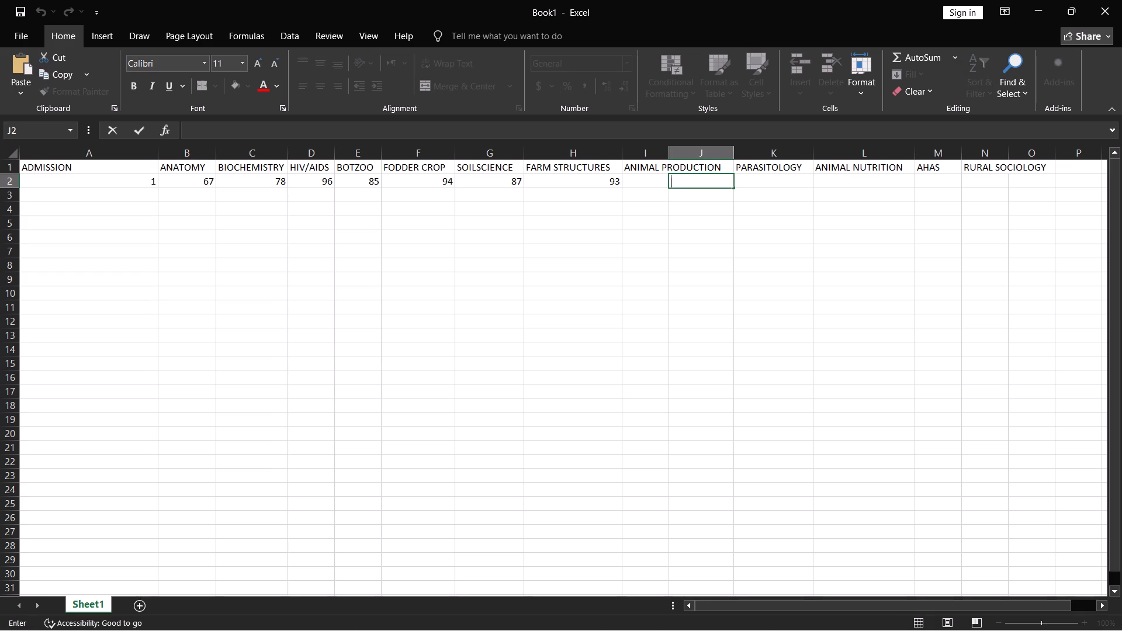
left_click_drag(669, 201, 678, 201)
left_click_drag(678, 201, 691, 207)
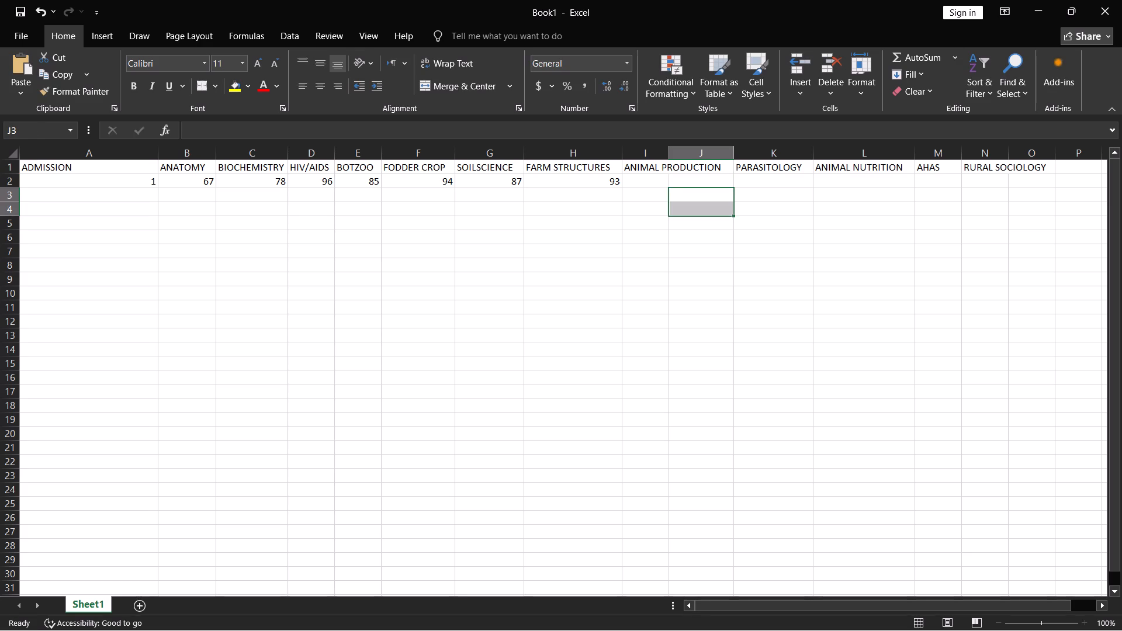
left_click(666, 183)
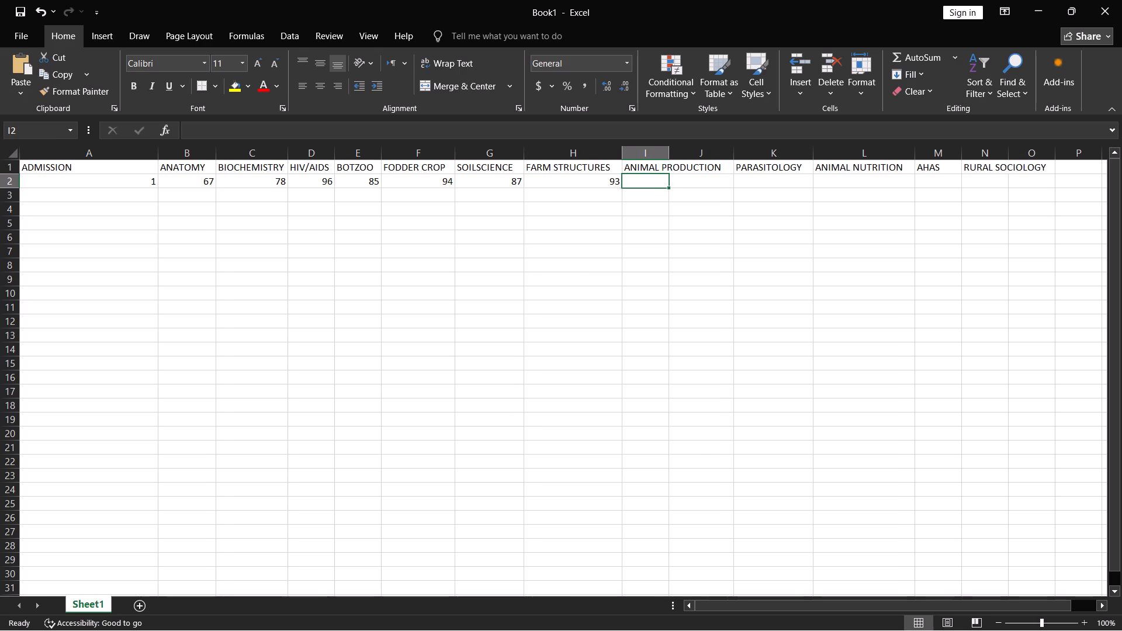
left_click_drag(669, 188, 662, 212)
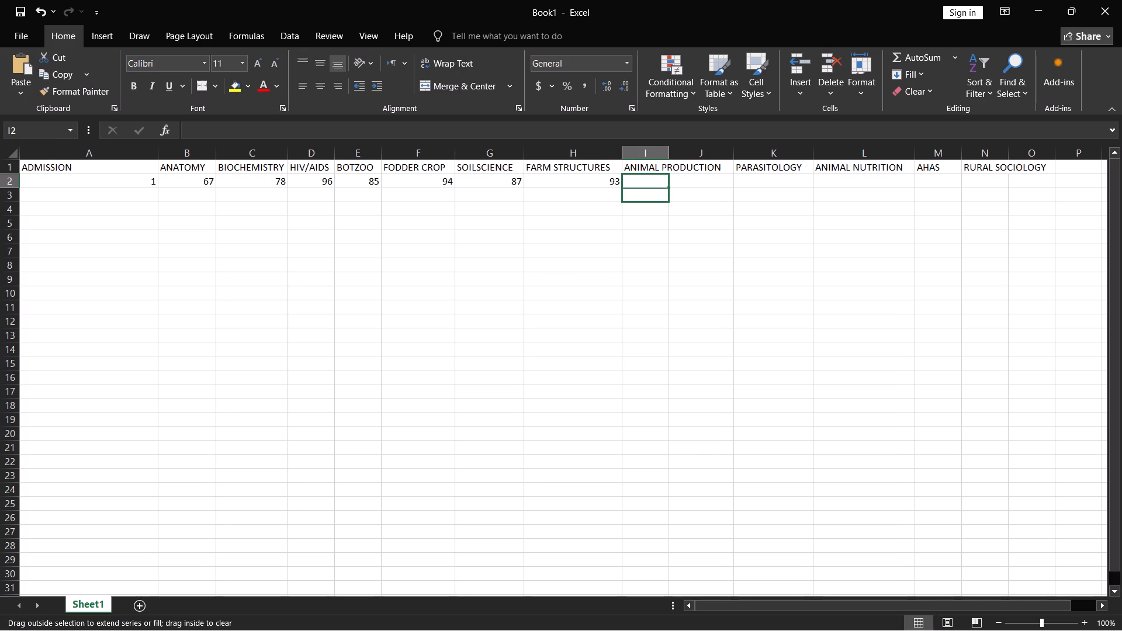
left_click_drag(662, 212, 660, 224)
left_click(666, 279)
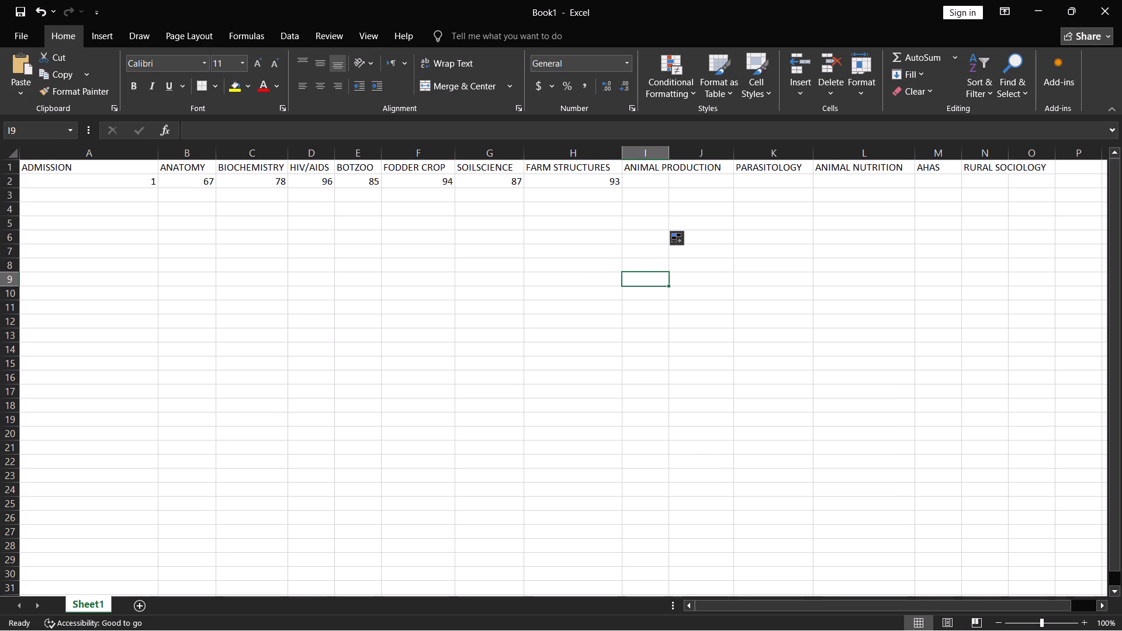
Select column I from row 2 down to about row 308 and delete the entire rows, clearing the first record.
left_click(666, 176)
left_click_drag(669, 185, 660, 268)
scroll(664, 219, "up", 1)
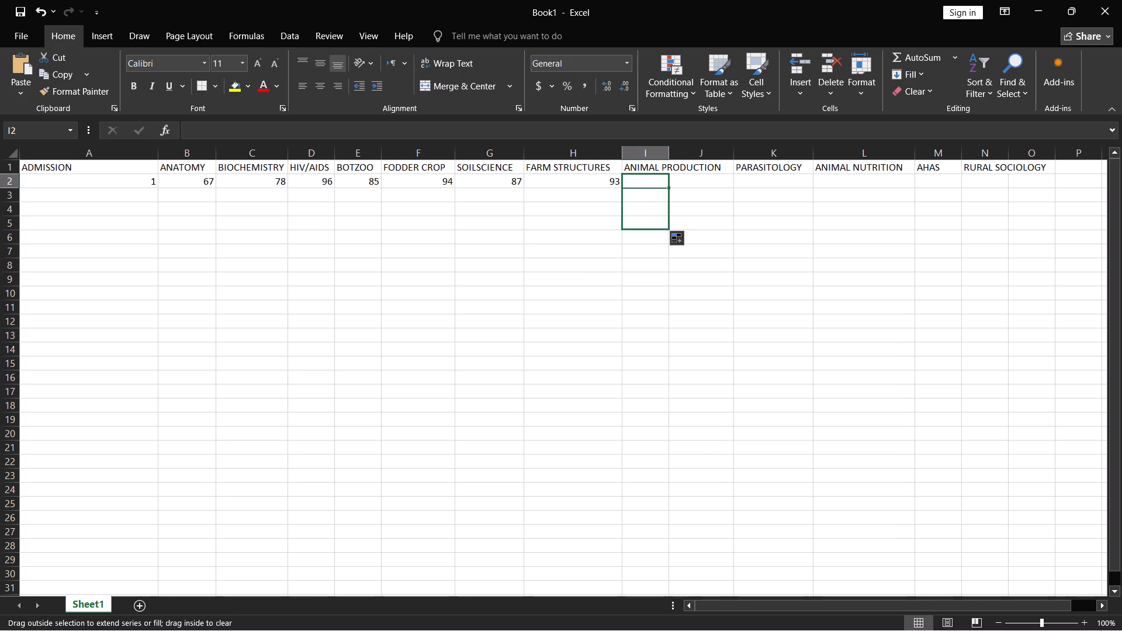
scroll(660, 268, "up", 1)
left_click_drag(660, 268, 675, 630)
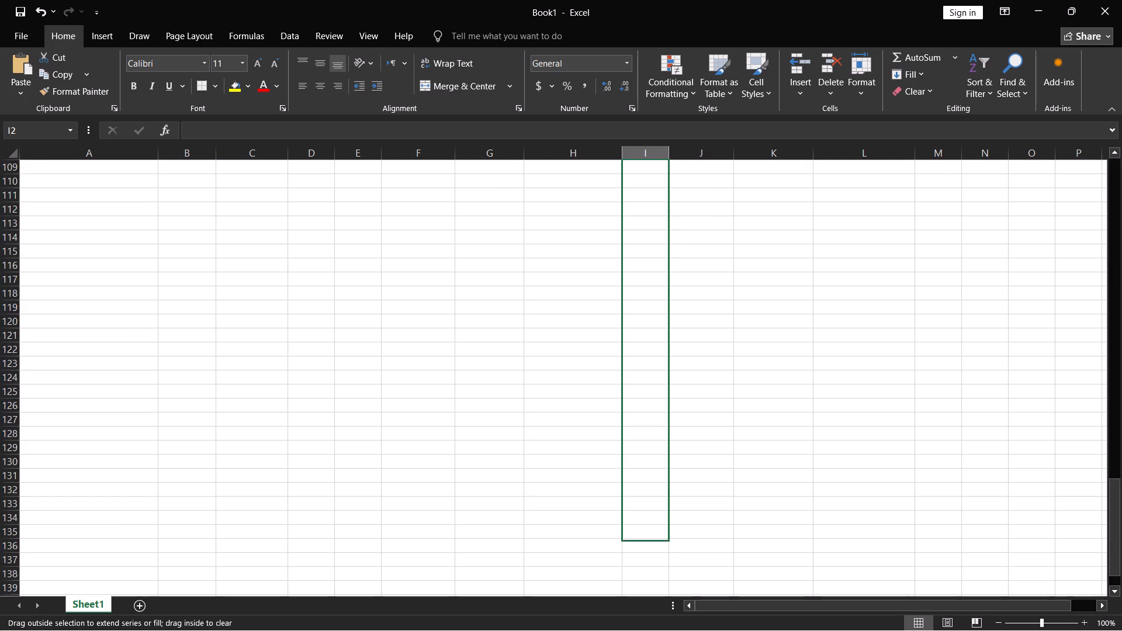
left_click_drag(675, 630, 671, 602)
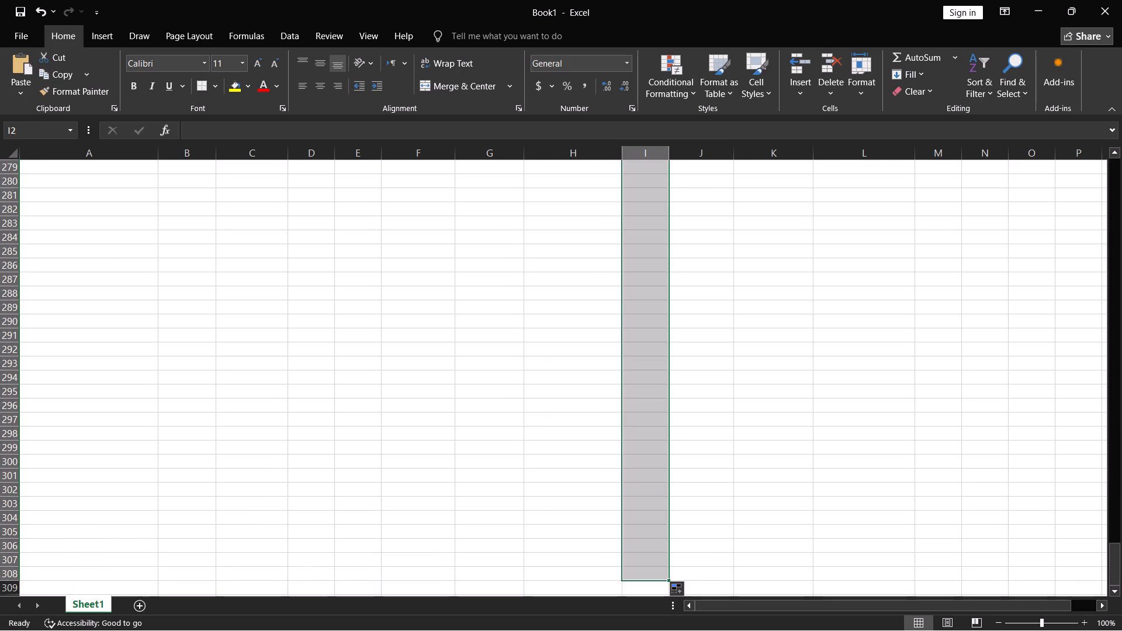
right_click(653, 417)
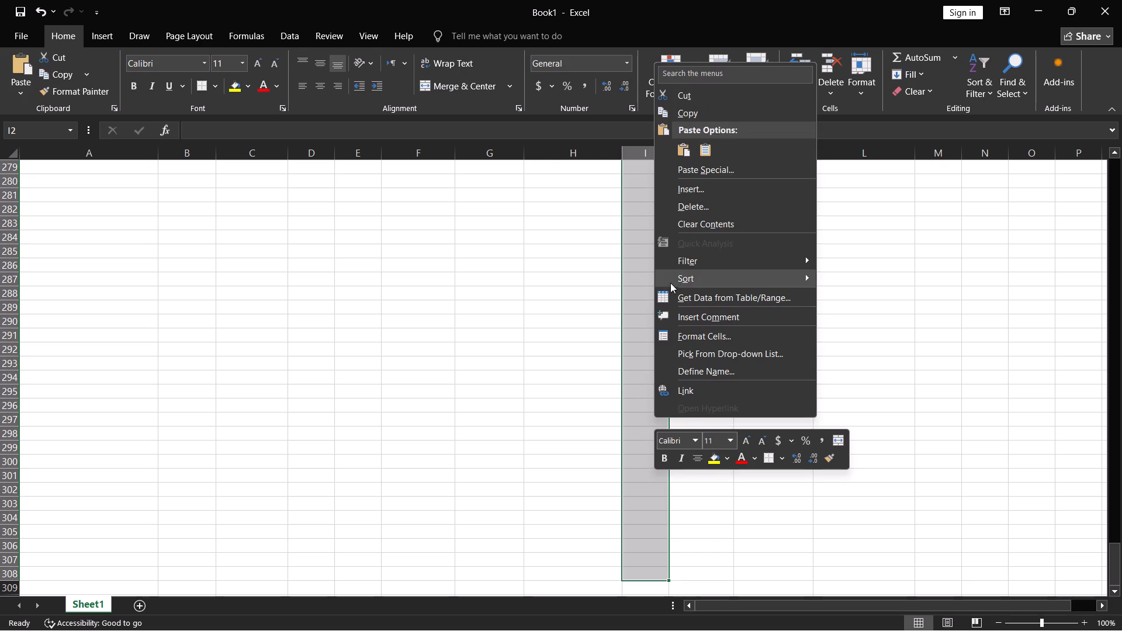
left_click(697, 202)
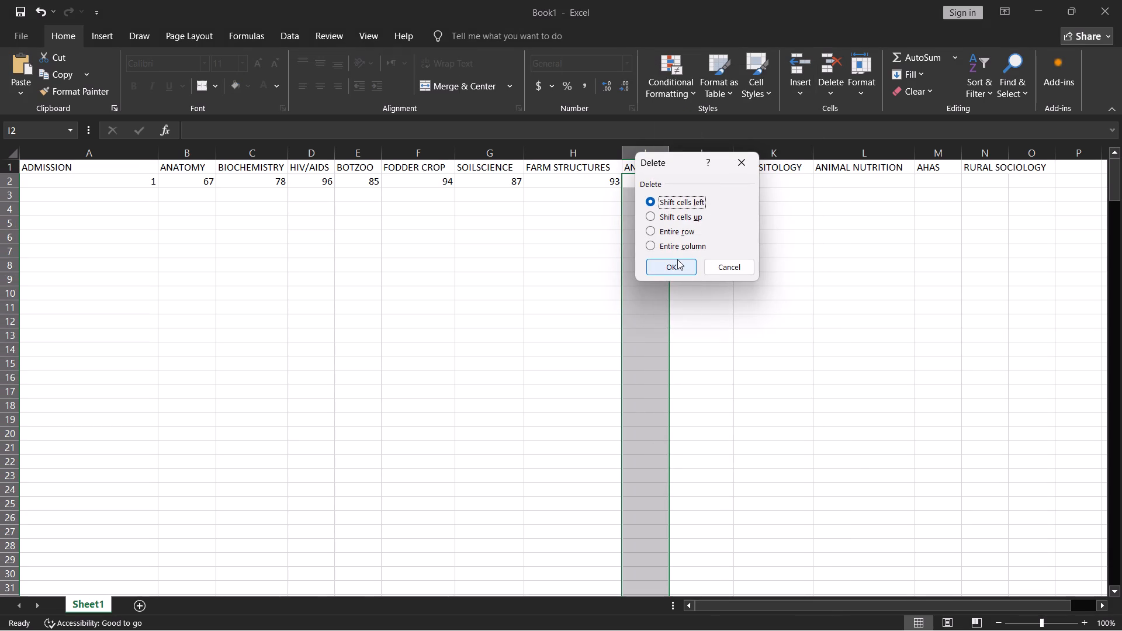
left_click(654, 232)
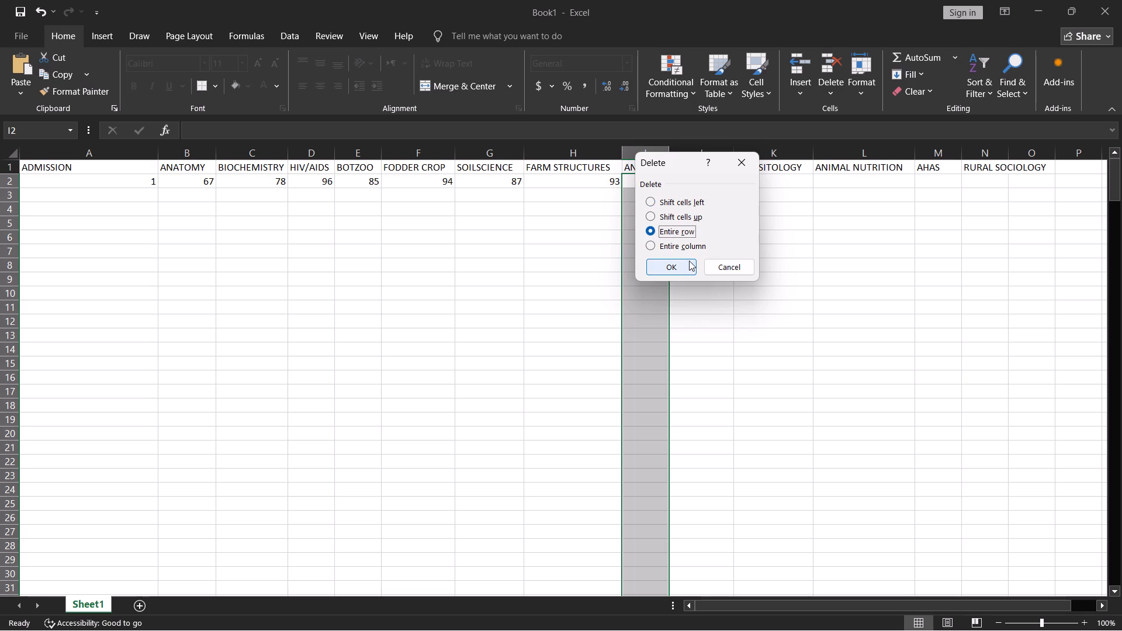
left_click(683, 262)
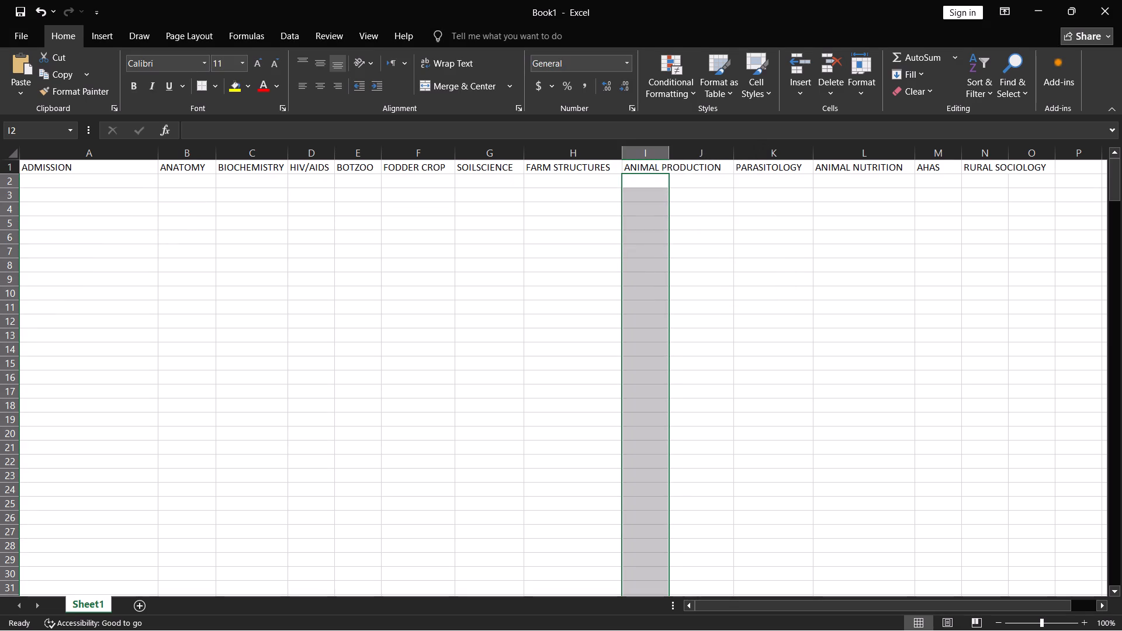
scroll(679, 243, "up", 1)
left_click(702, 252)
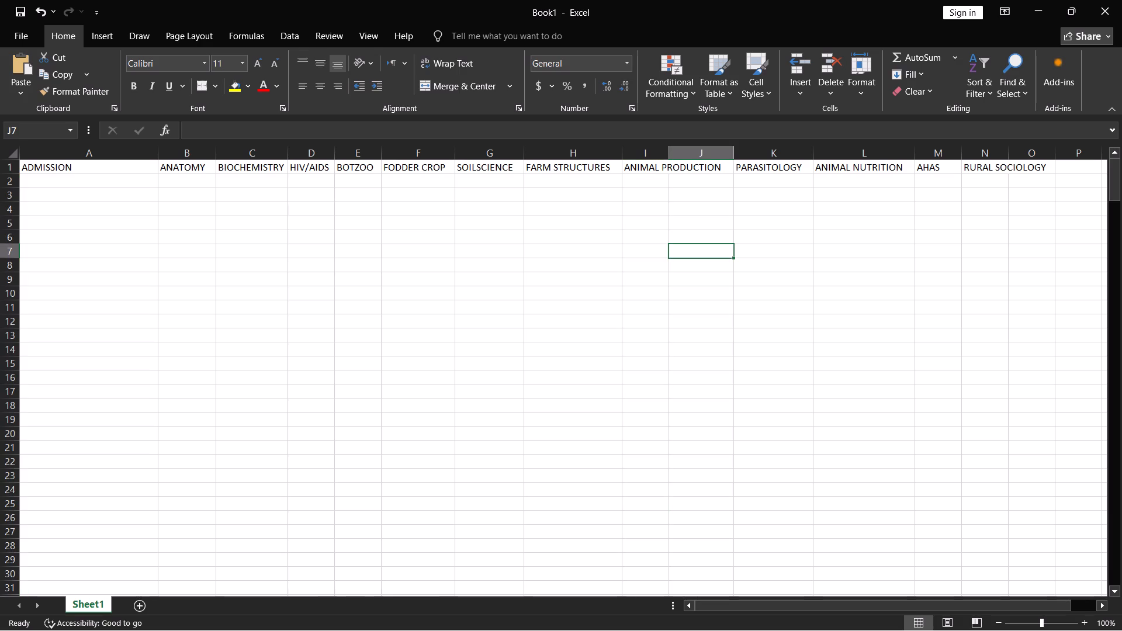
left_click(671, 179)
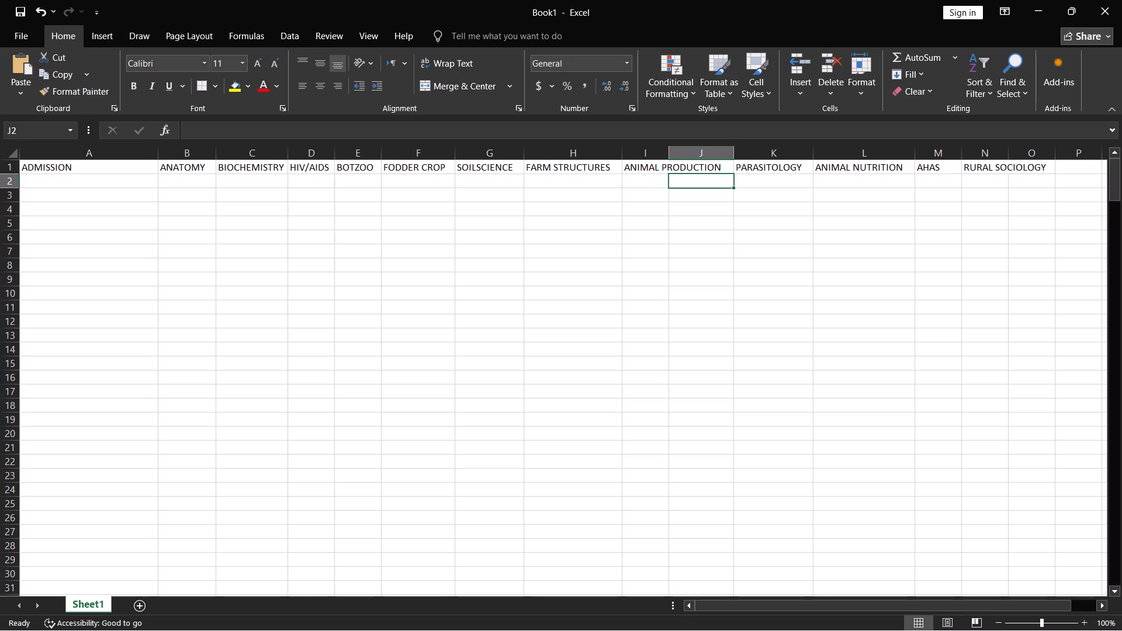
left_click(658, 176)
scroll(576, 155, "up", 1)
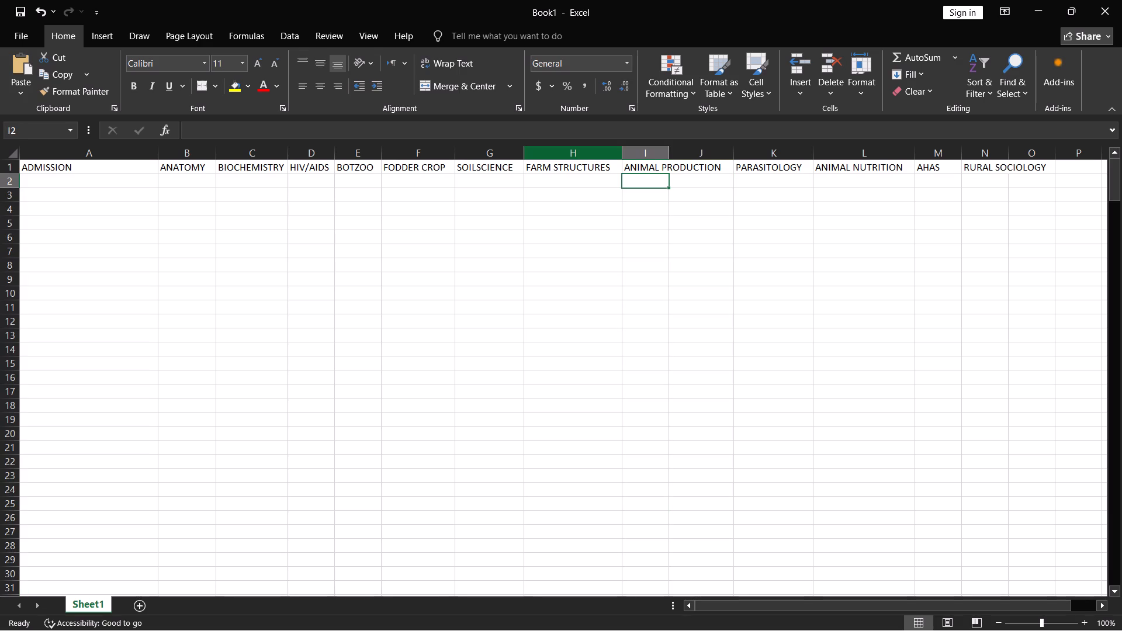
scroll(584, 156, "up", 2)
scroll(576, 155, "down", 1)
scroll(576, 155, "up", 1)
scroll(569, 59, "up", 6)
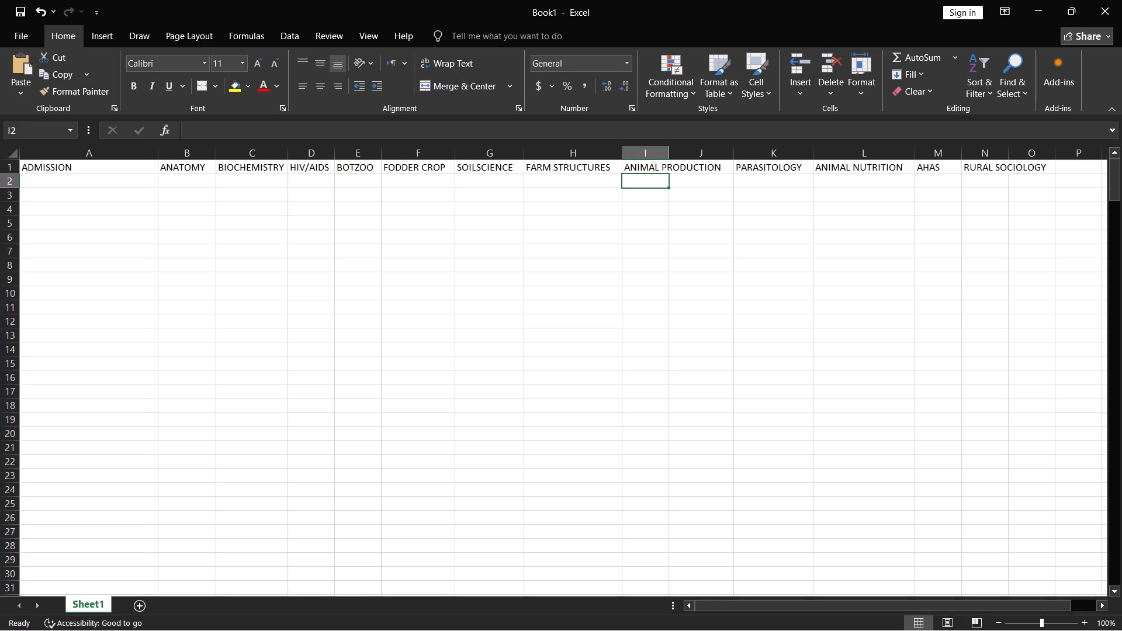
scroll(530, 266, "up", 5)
Enter 1 under ADMISSION in cell A2.
left_click(112, 185)
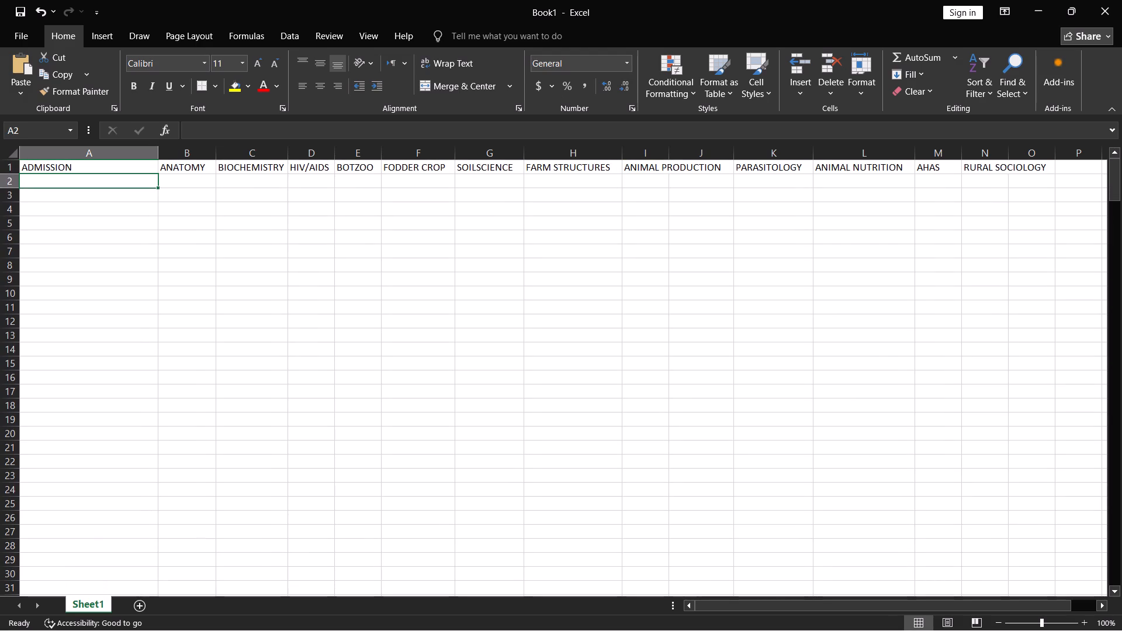
key("1")
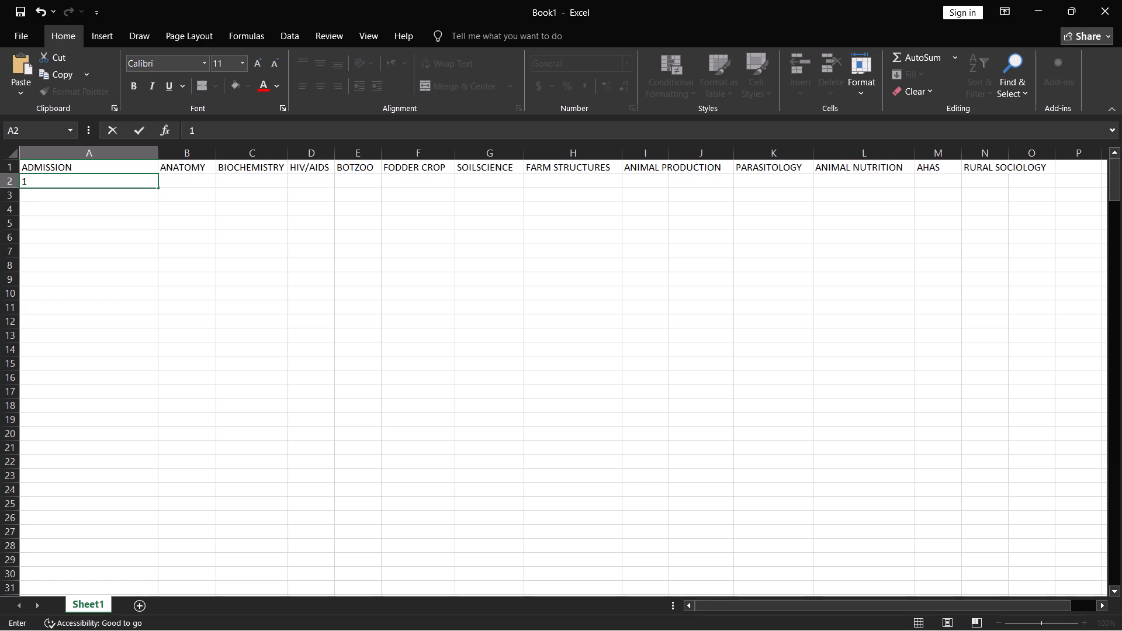
Format the header row A1:P1 as bold with font size 12.
left_click_drag(1061, 166, 931, 161)
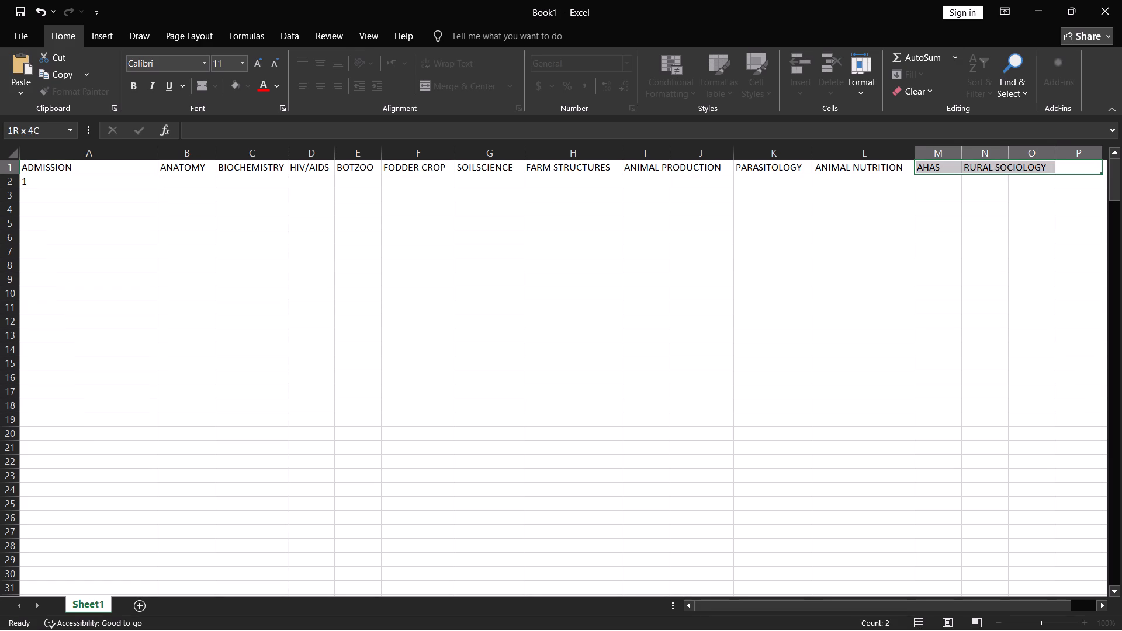
left_click_drag(931, 161, 241, 36)
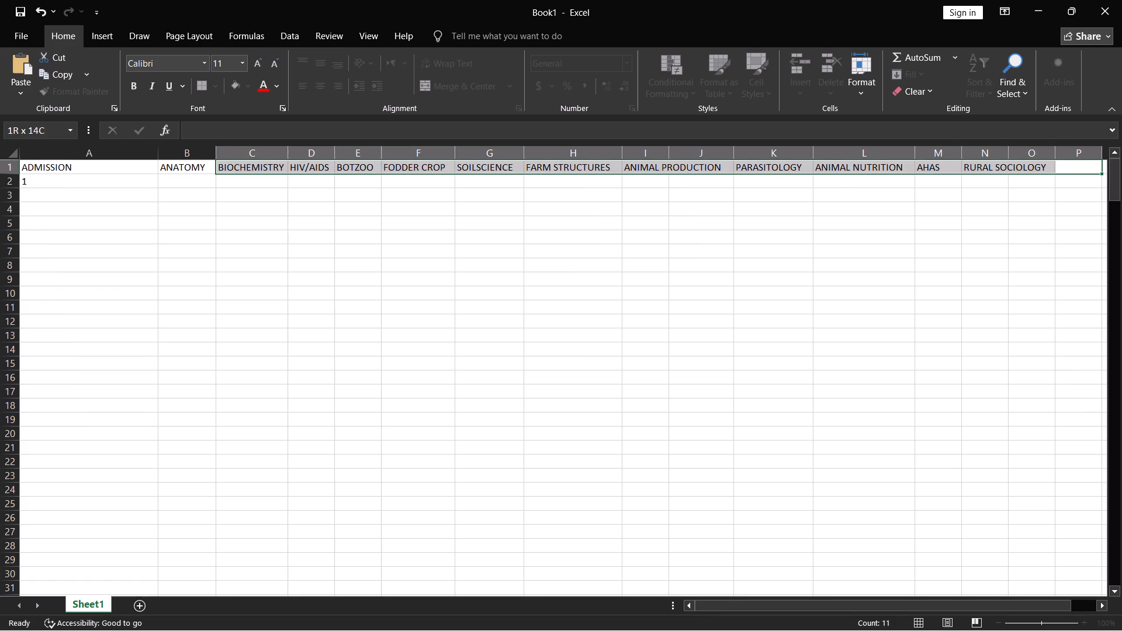
left_click_drag(241, 36, 0, 126)
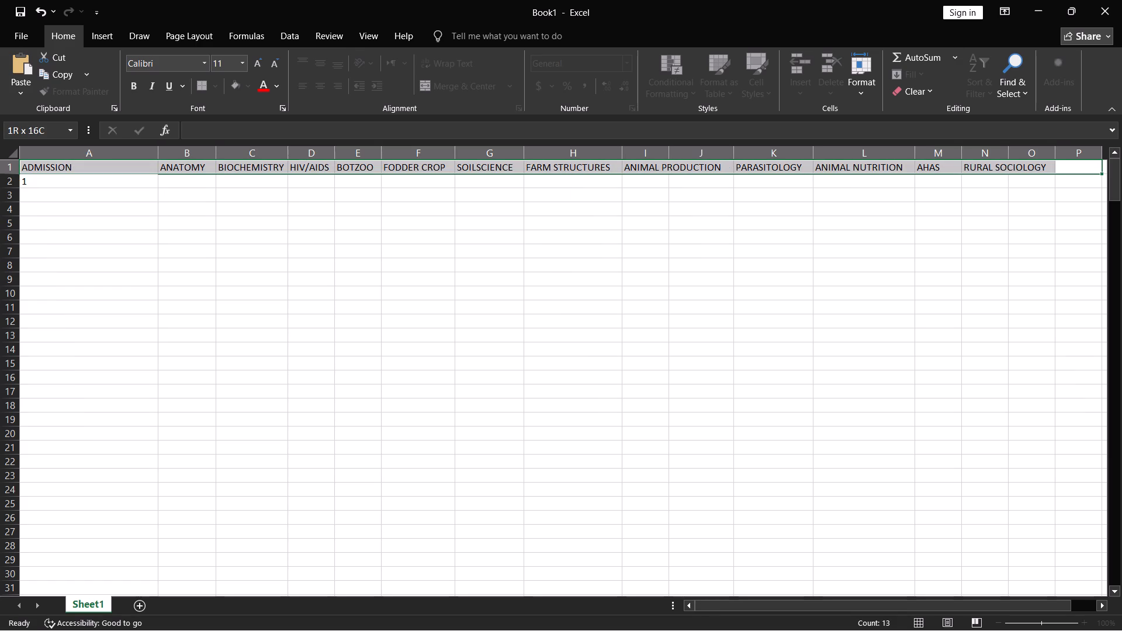
left_click_drag(0, 126, 32, 163)
left_click_drag(32, 163, 31, 167)
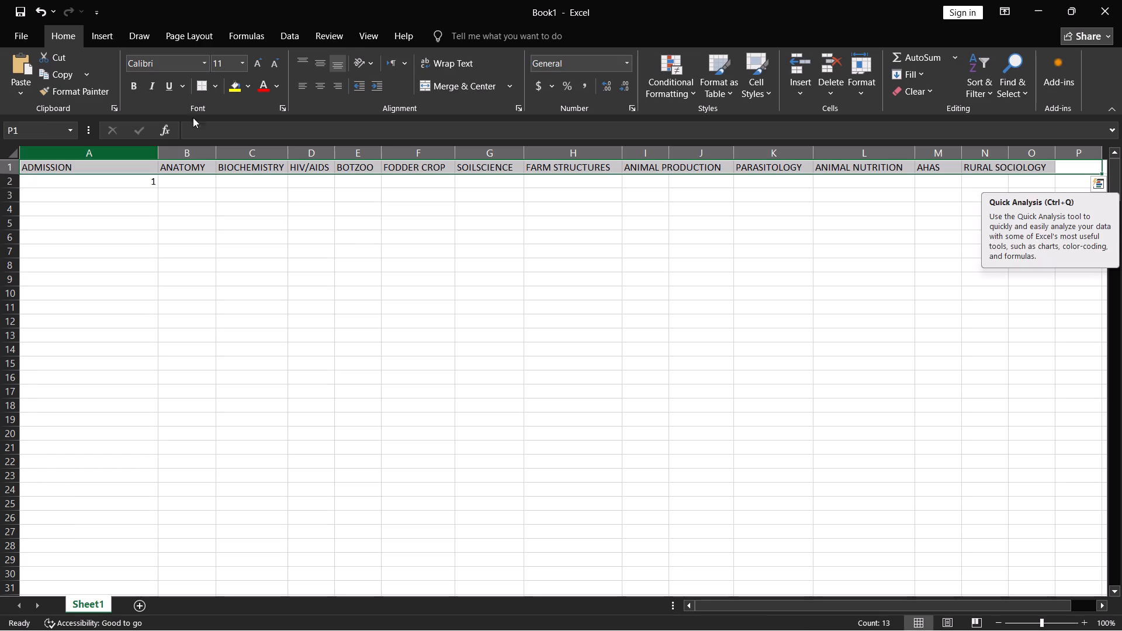
left_click(136, 81)
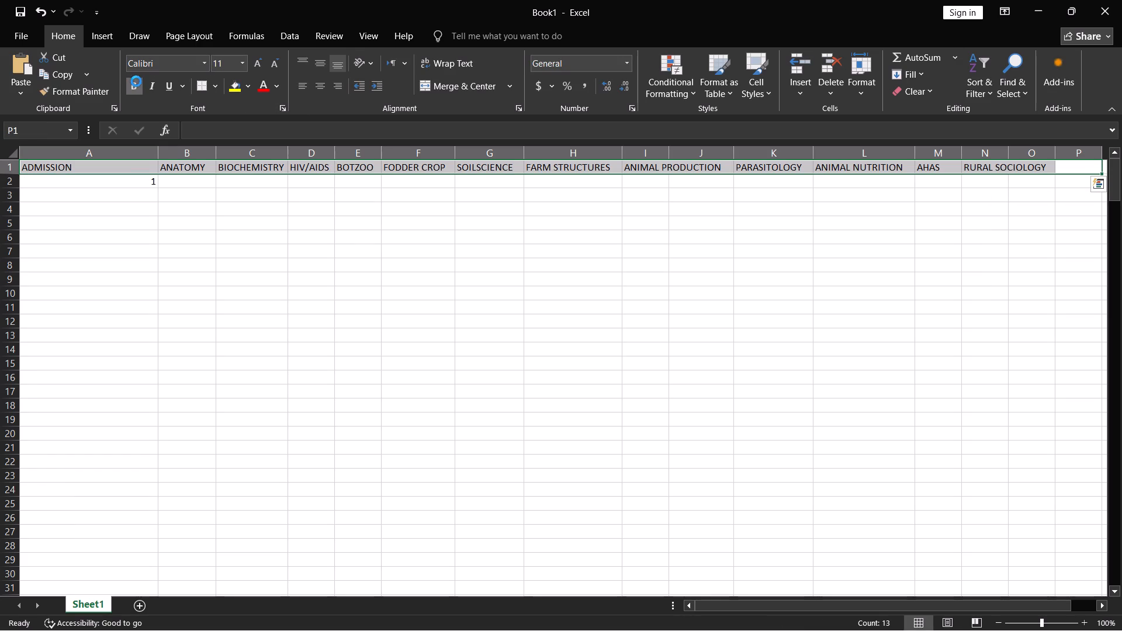
left_click(247, 61)
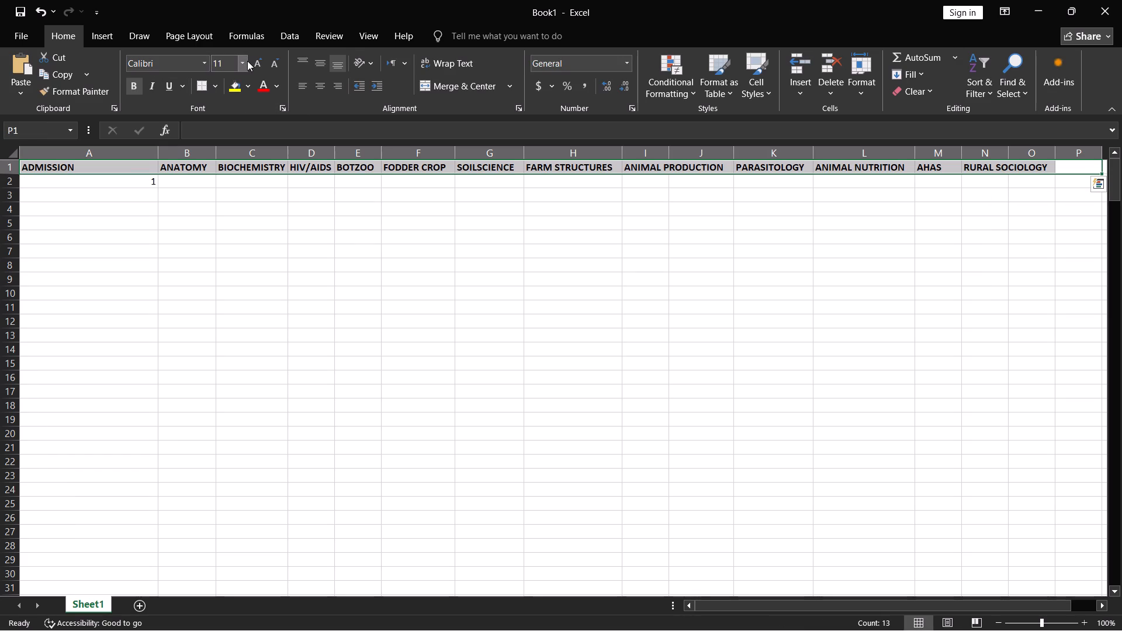
left_click(244, 61)
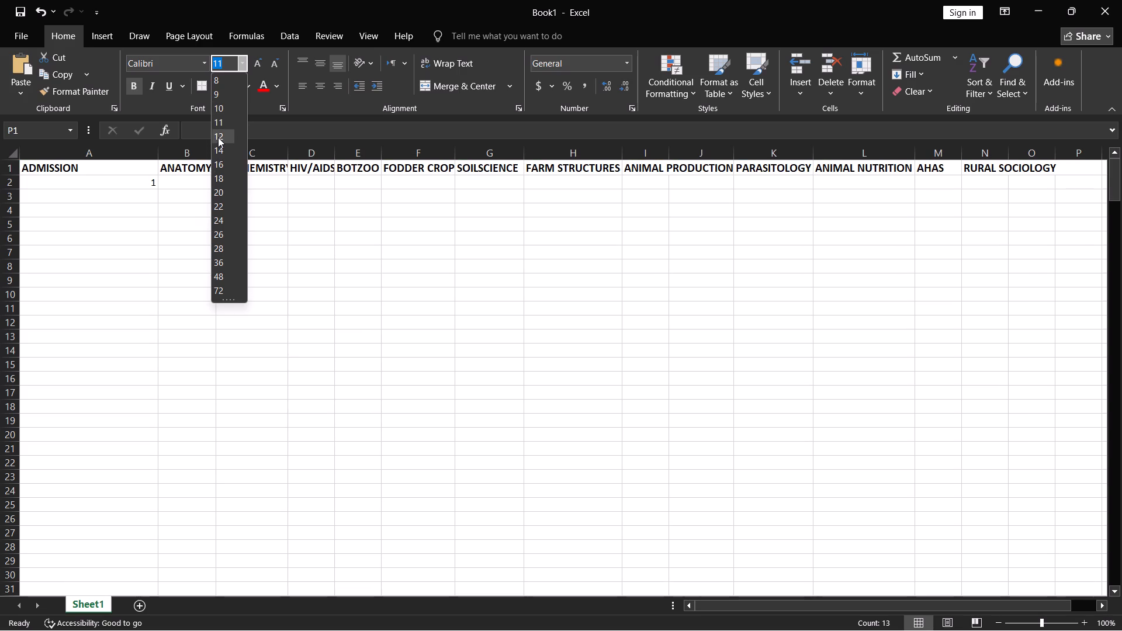
left_click(218, 137)
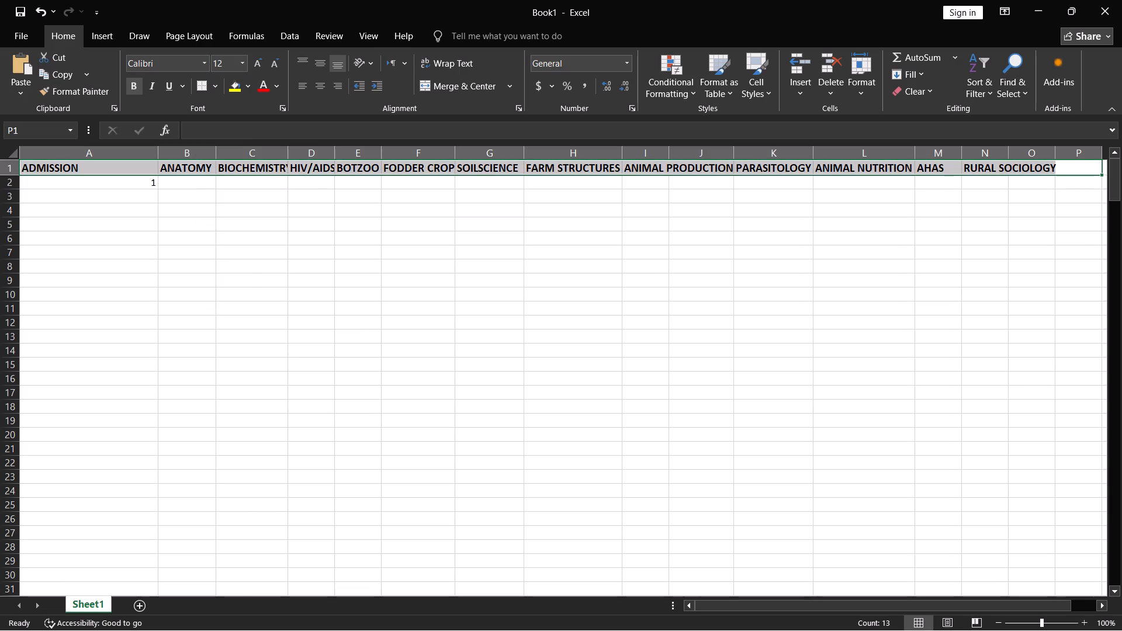
left_click(297, 370)
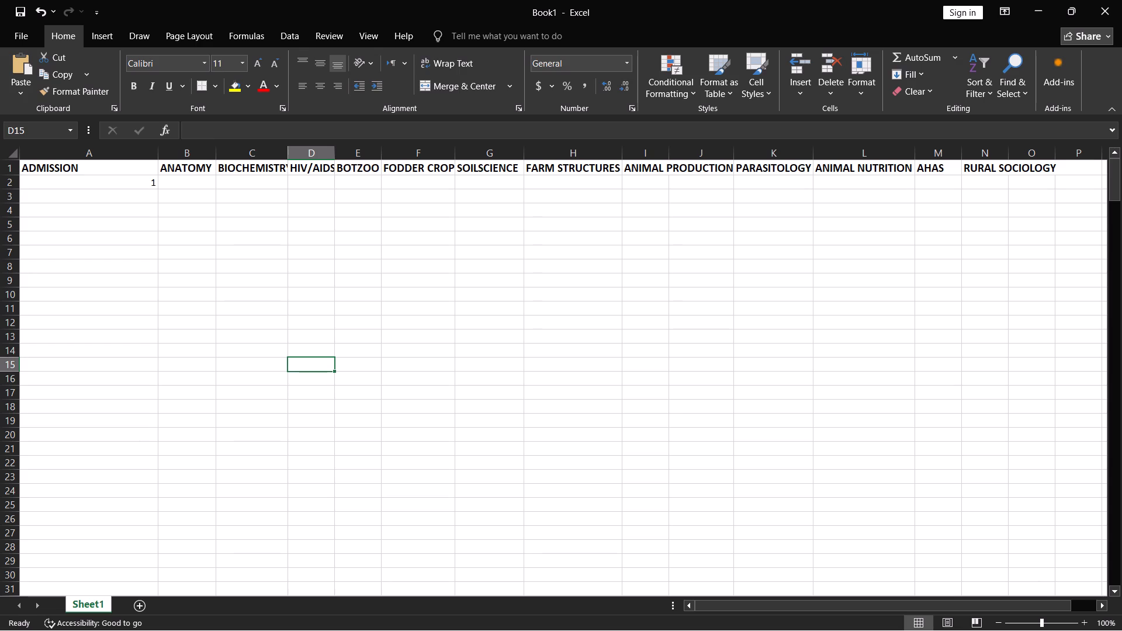
Enter the row 2 marks 63 for ANATOMY, 76 for BIOCHEMISTRY and 96 for HIV/AIDS.
left_click(196, 182)
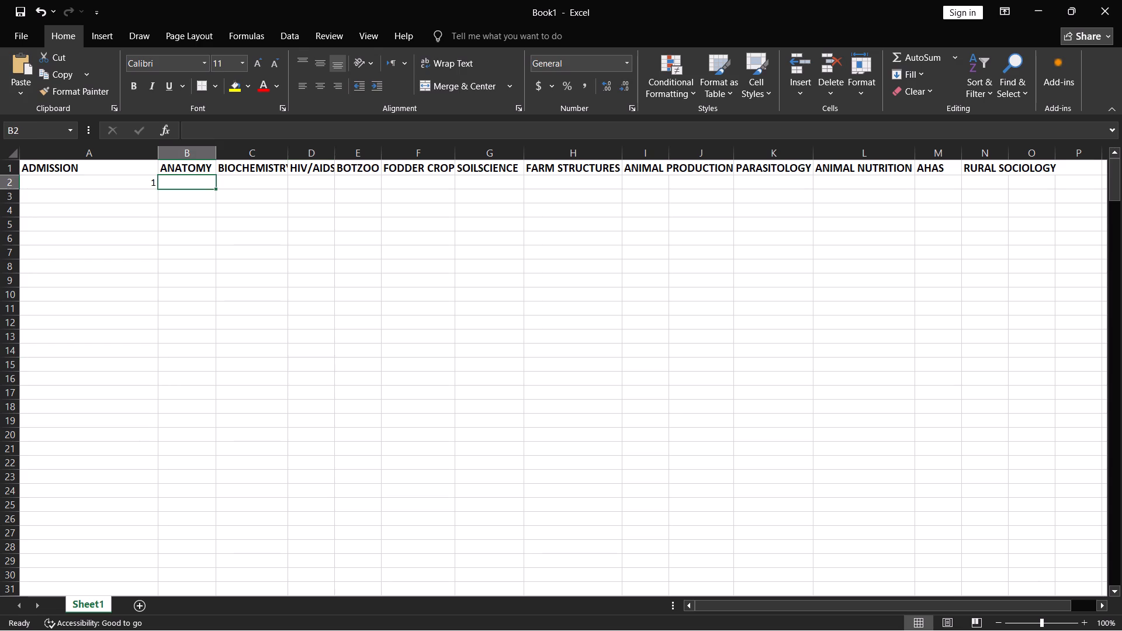
key("5")
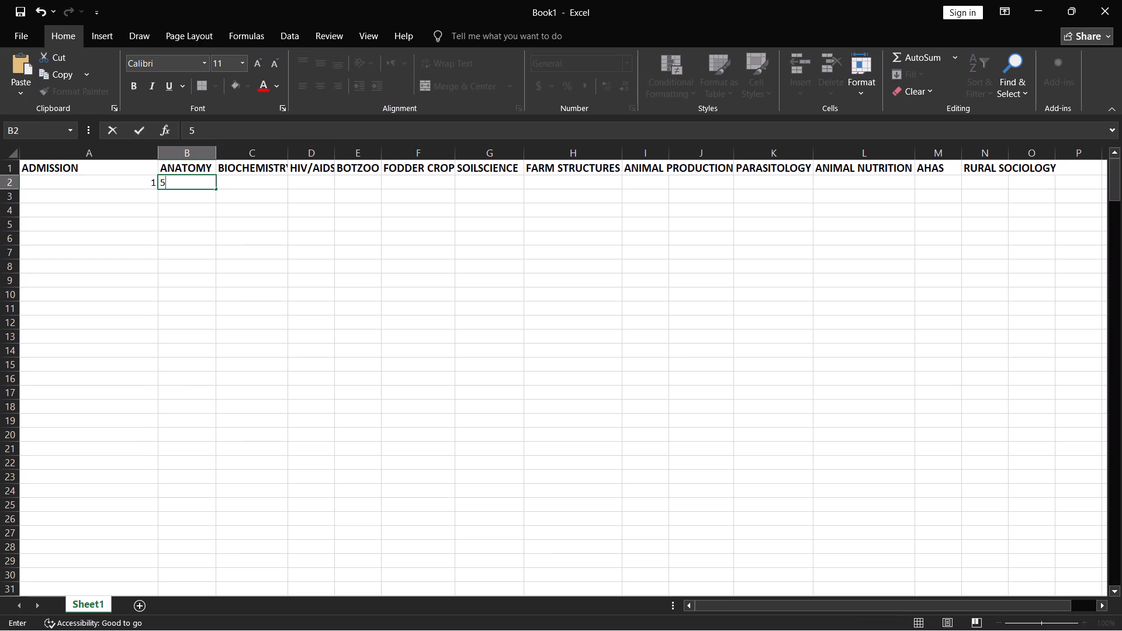
key("BackSpace")
key("6")
key("3")
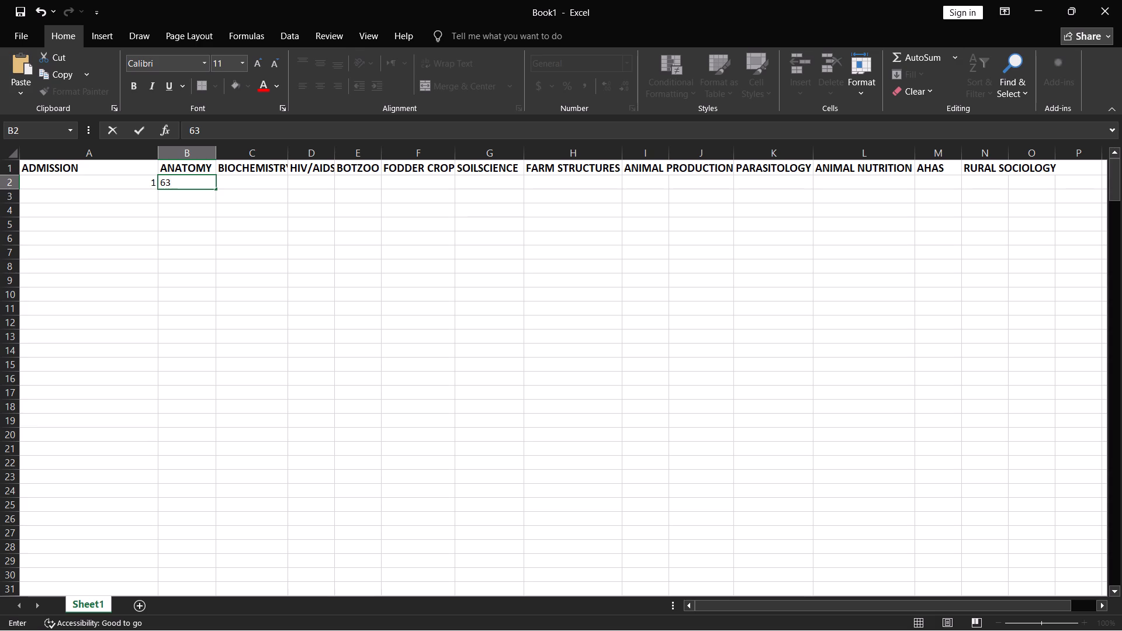
left_click(261, 182)
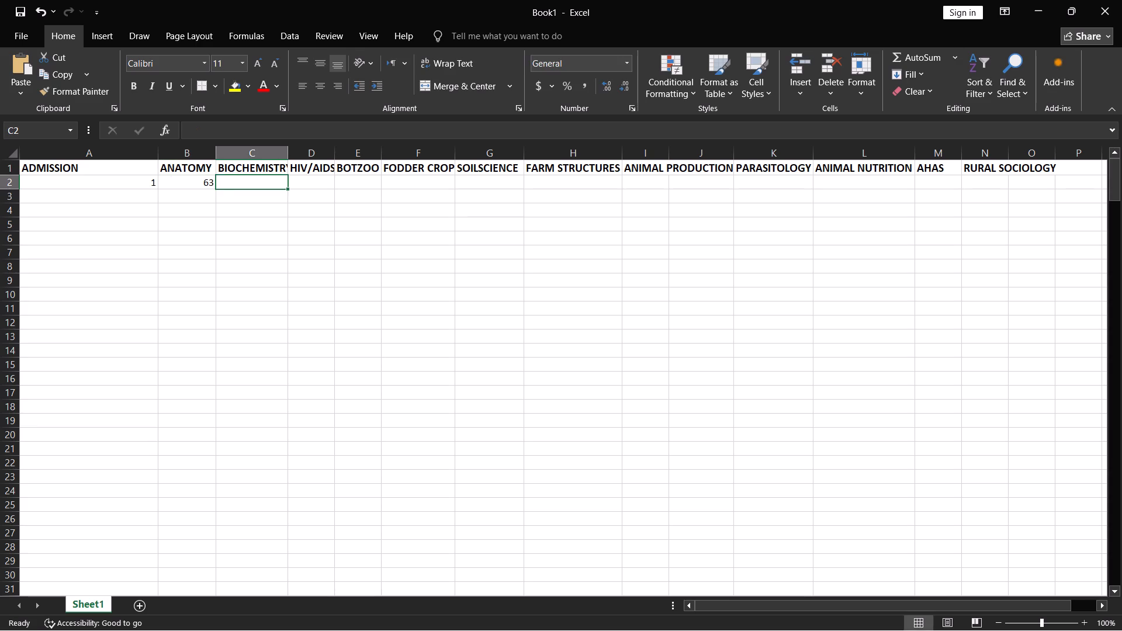
type("76")
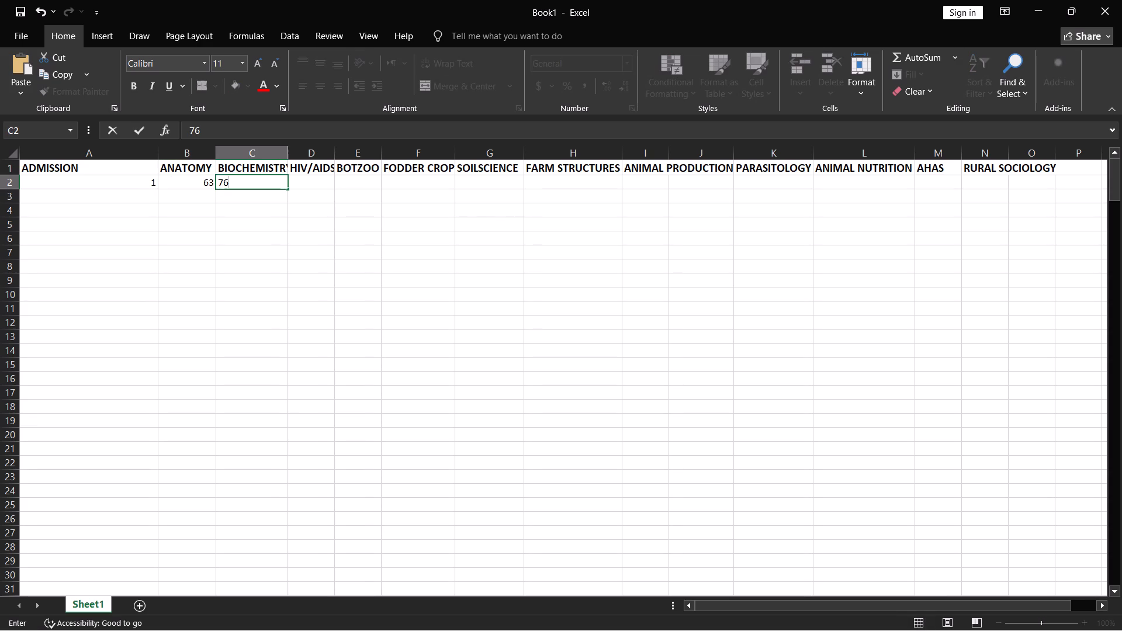
left_click(323, 177)
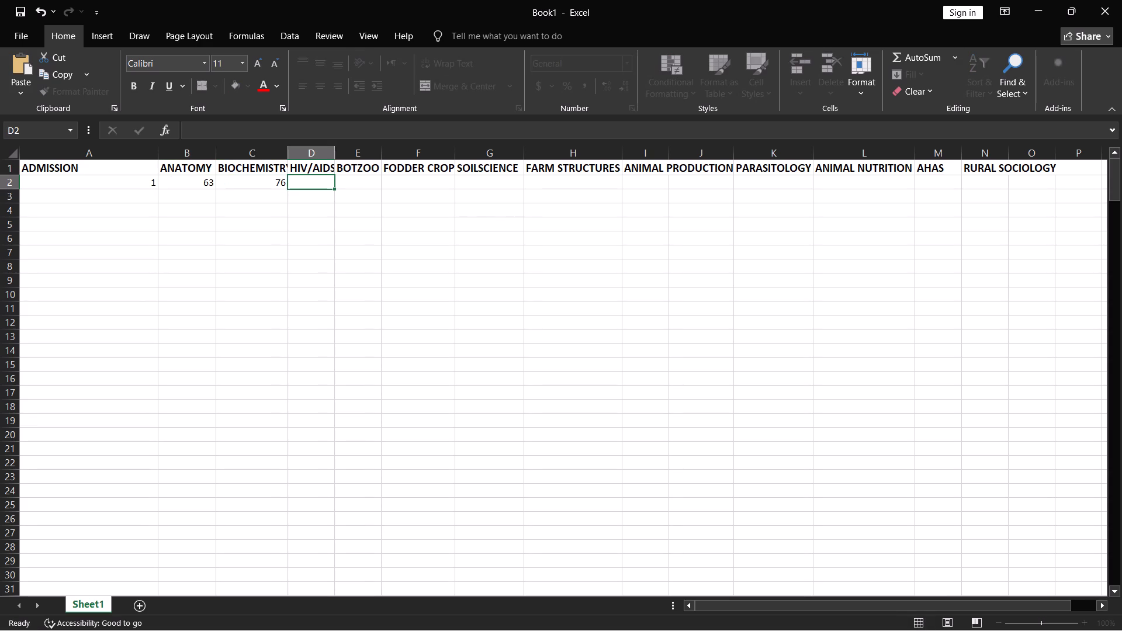
key("9")
key("6")
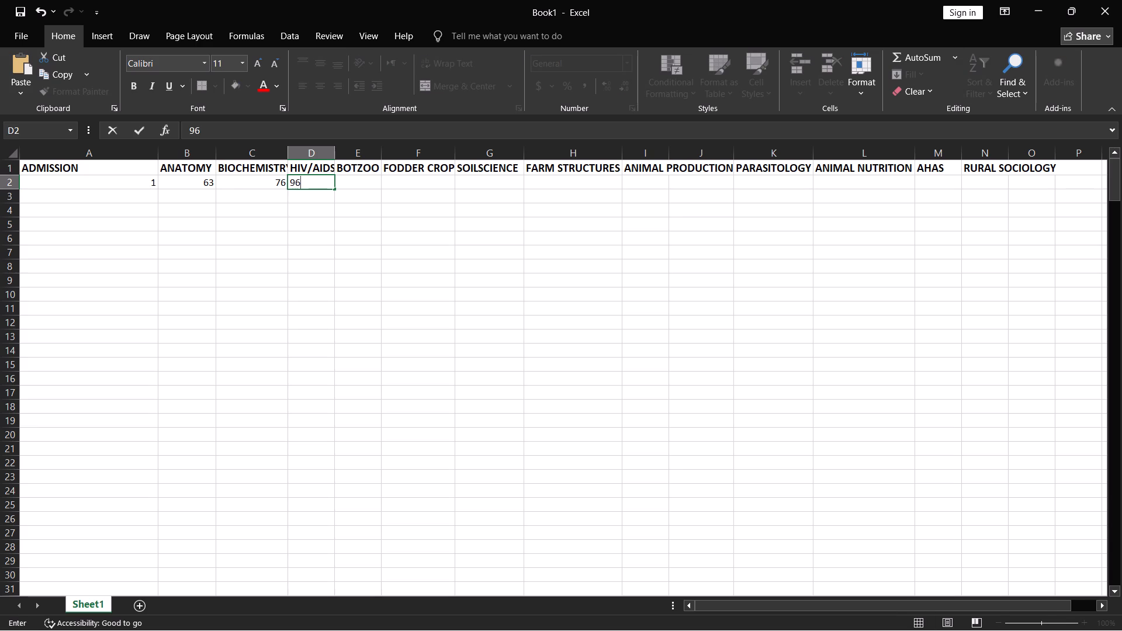
left_click(369, 186)
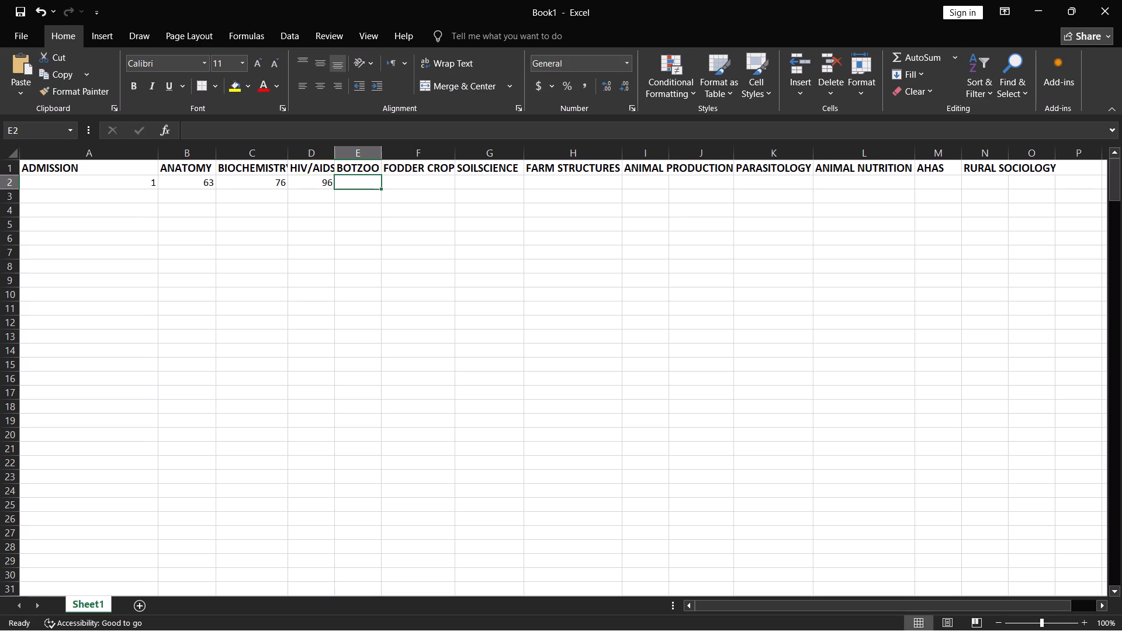
Enter the row 2 marks 84 for BOTZOO, 94 for FODDER CROP, 92 for SOILSCIENCE and 97 for FARM STRUCTURES.
type("84")
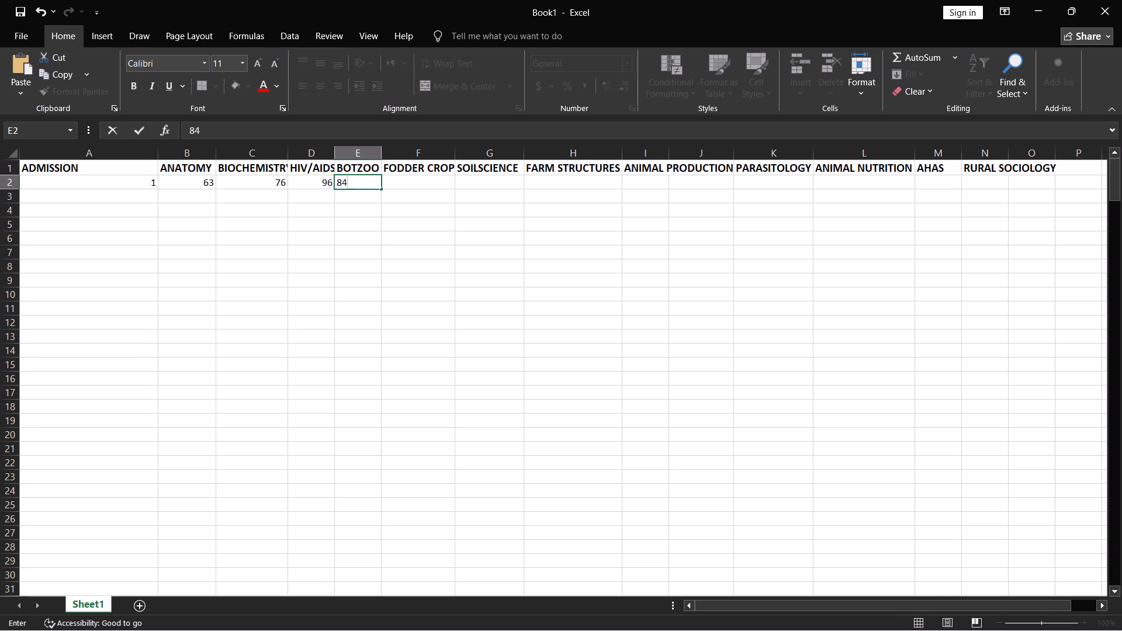
left_click(401, 182)
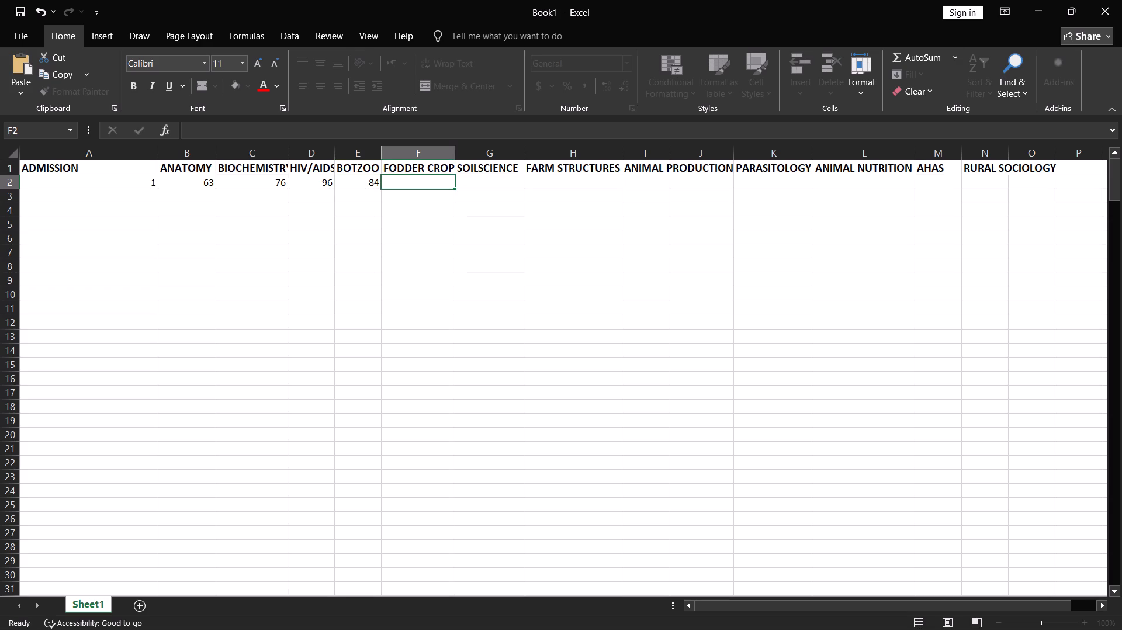
key("9")
key("4")
left_click(470, 186)
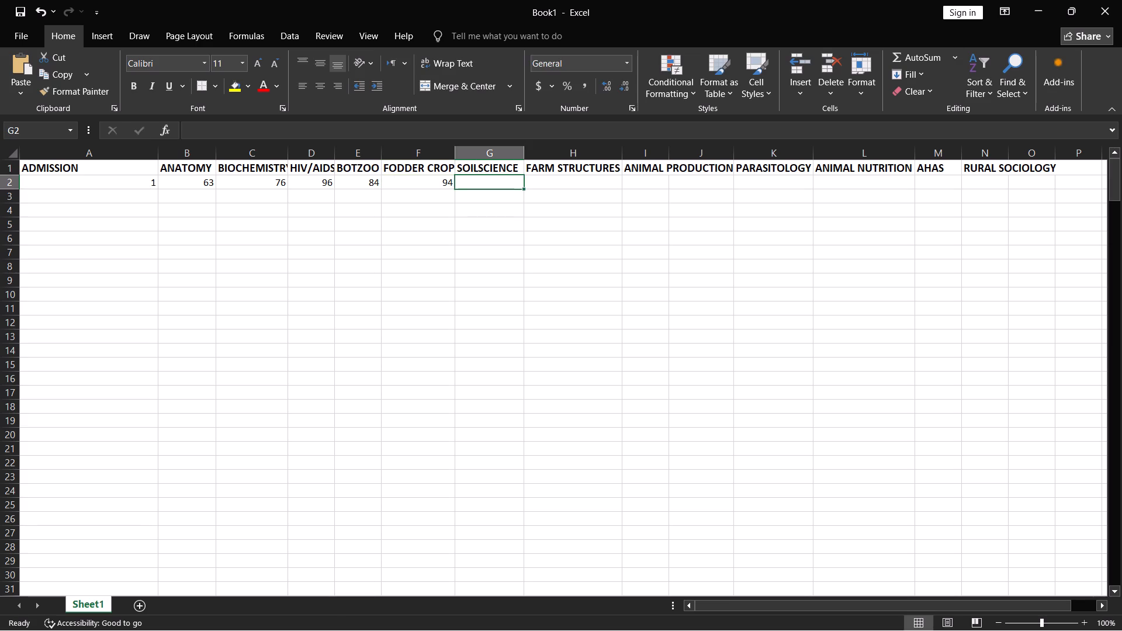
key("9")
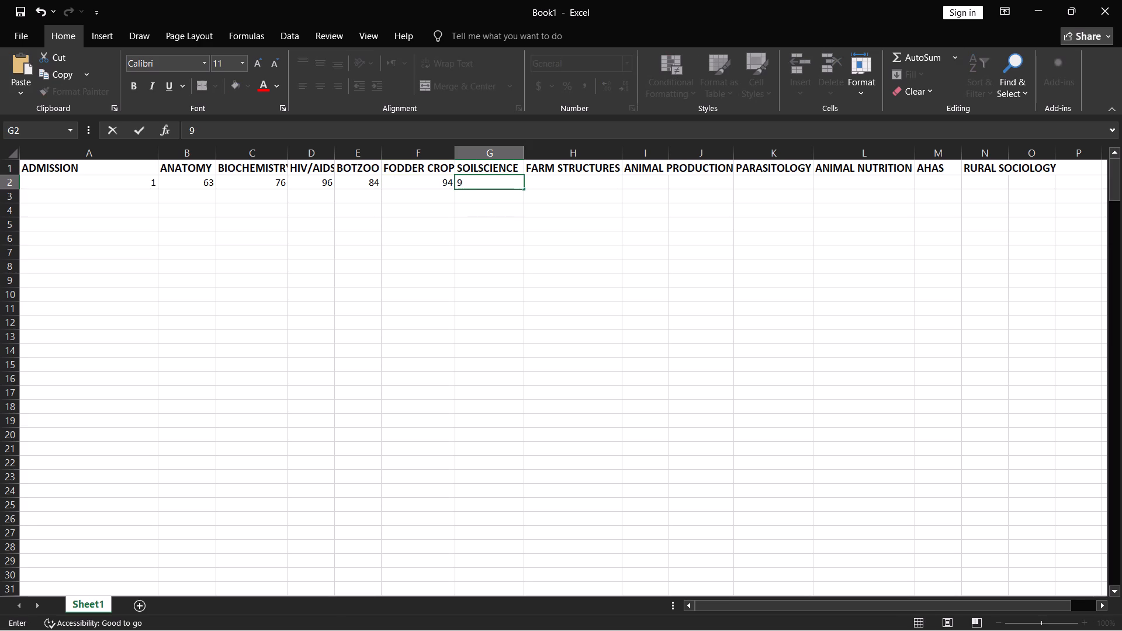
key("2")
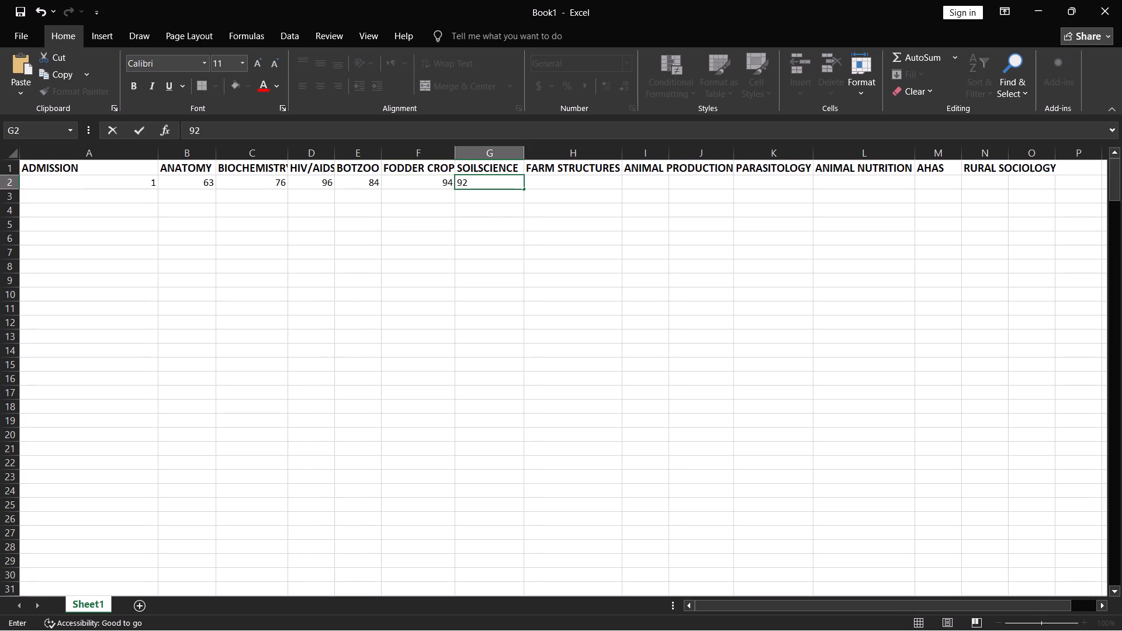
left_click(556, 187)
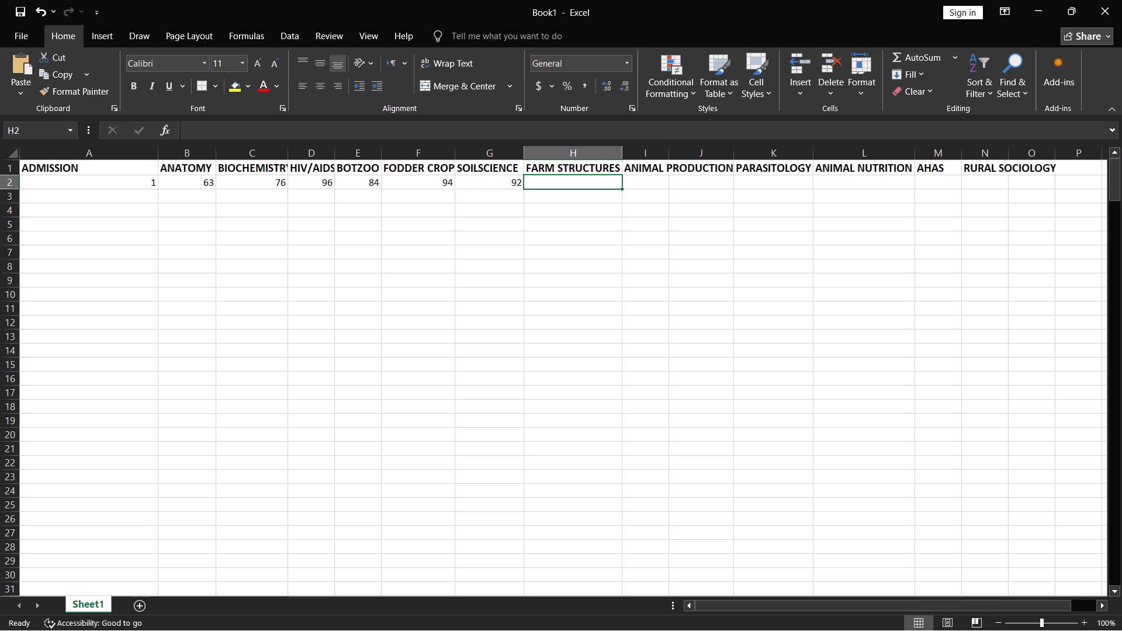
type("97")
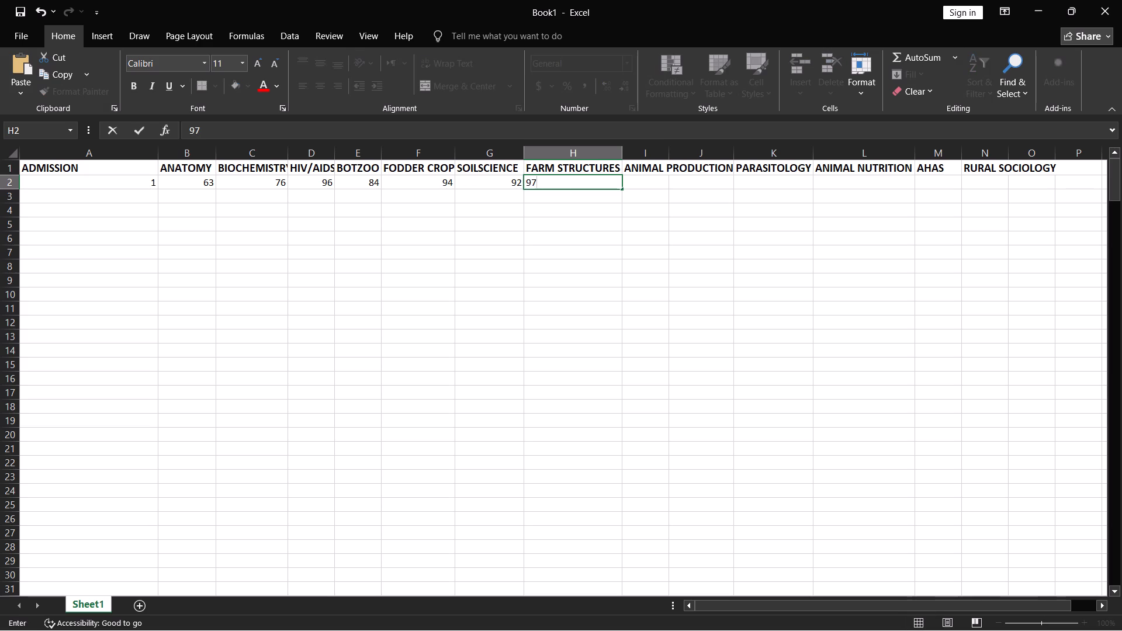
left_click(650, 175)
Enter the row 2 marks 91 for ANIMAL PRODUCTION in cell J2 and 88 for PARASITOLOGY in cell K2.
left_click(635, 182)
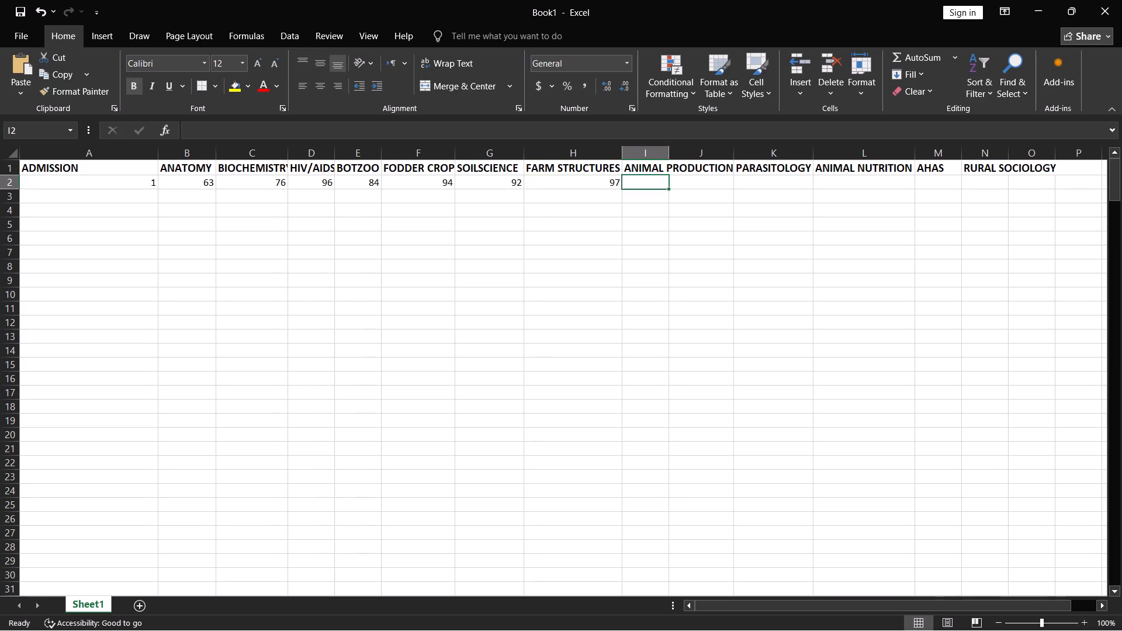
left_click(685, 181)
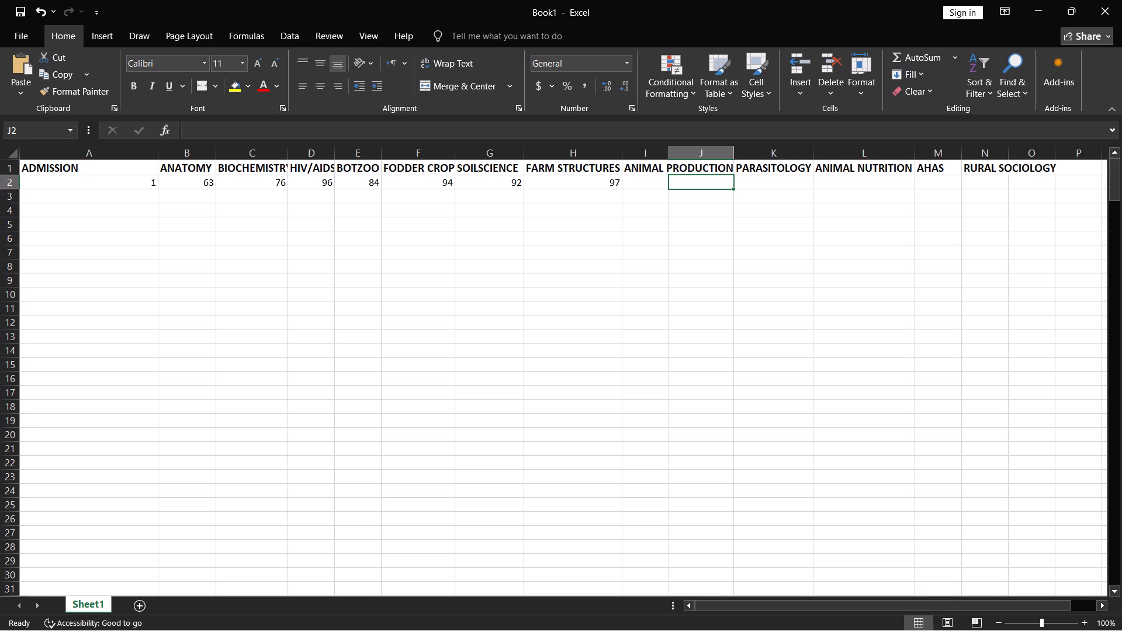
key("9")
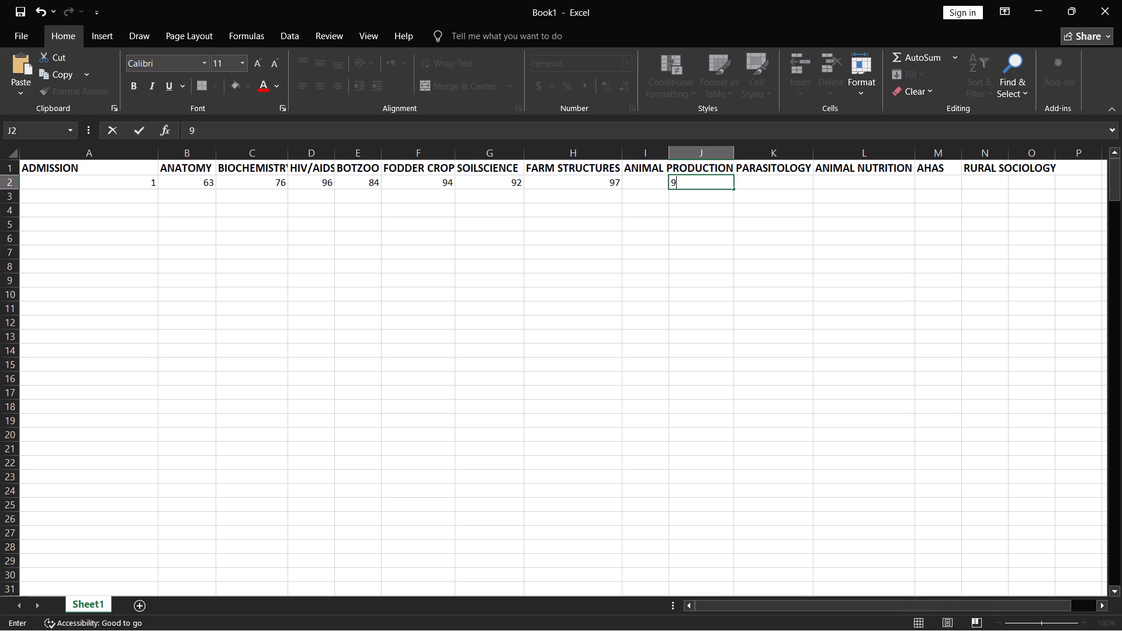
key("7")
key("BackSpace")
key("1")
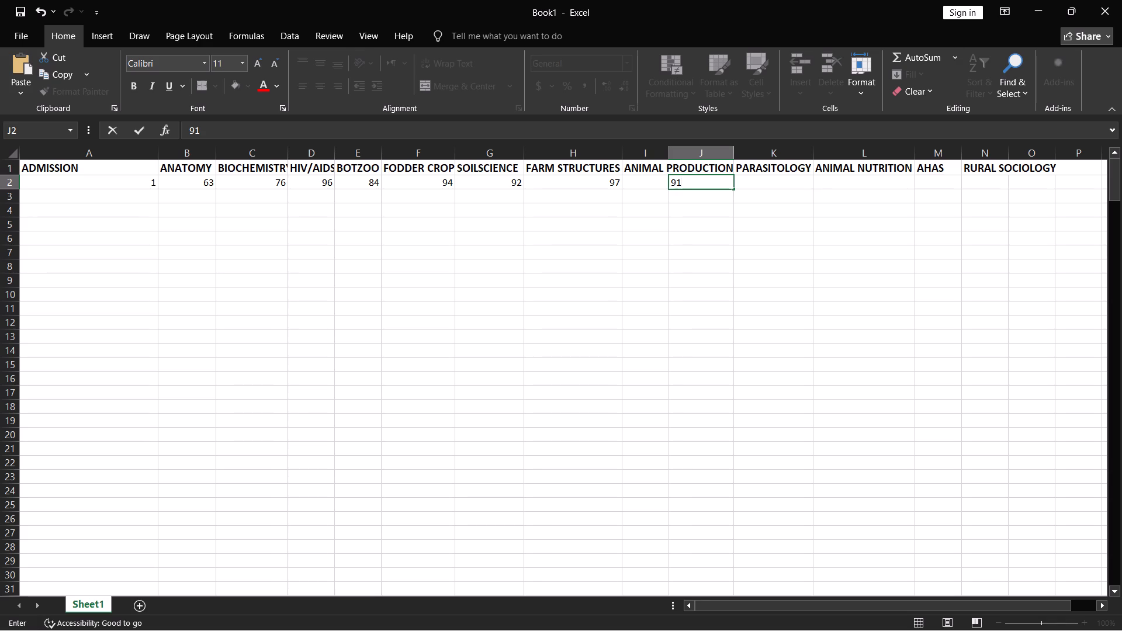
left_click(795, 188)
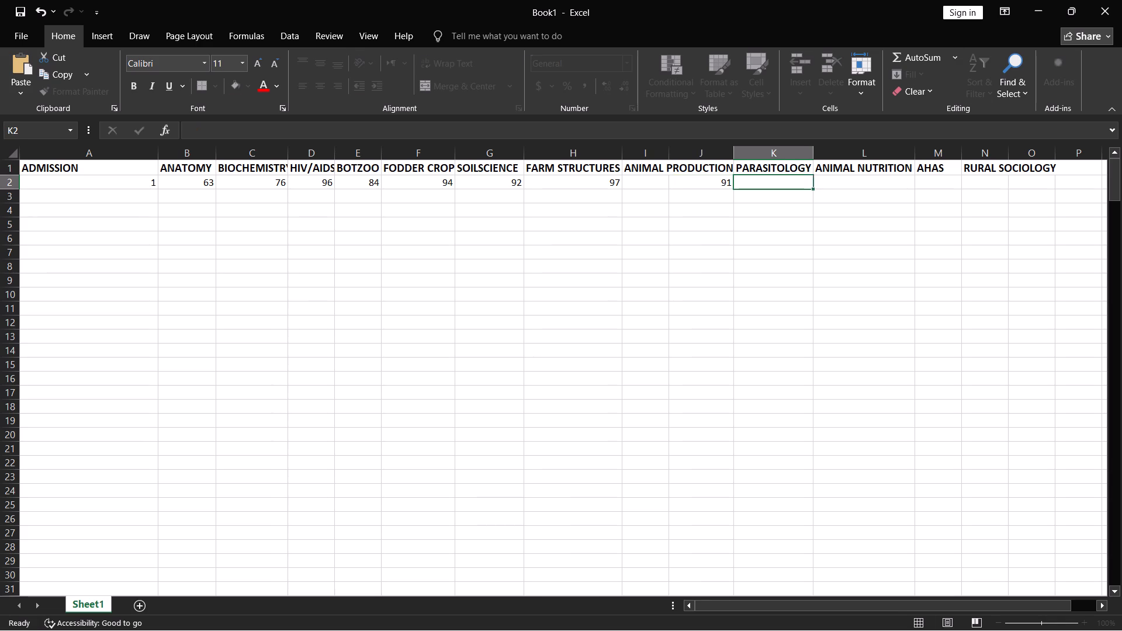
type("88")
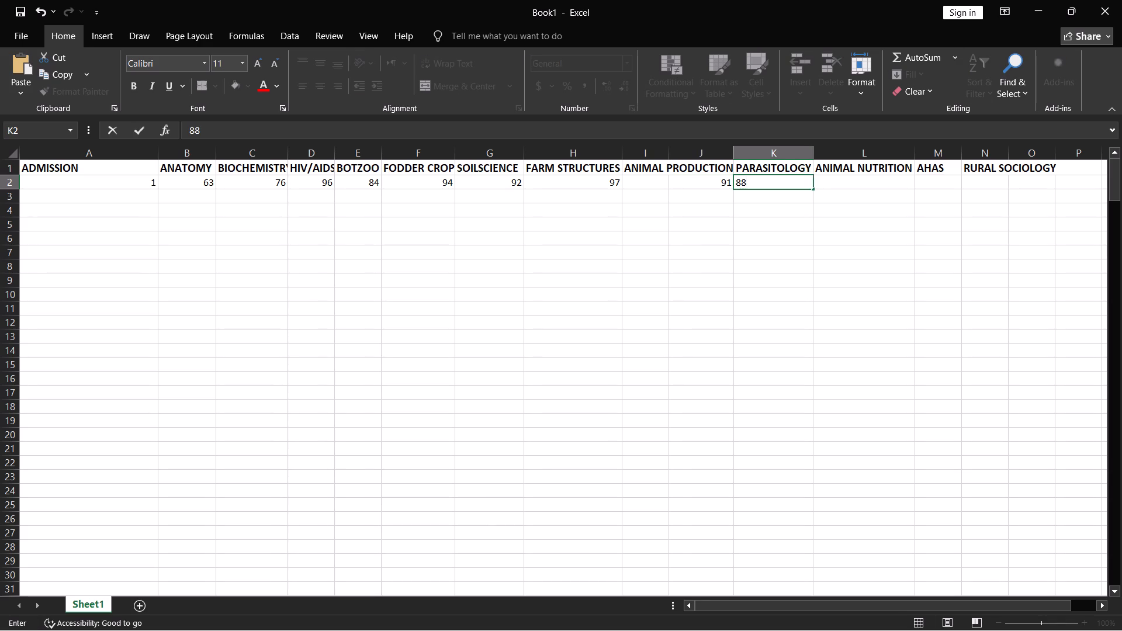
left_click(831, 180)
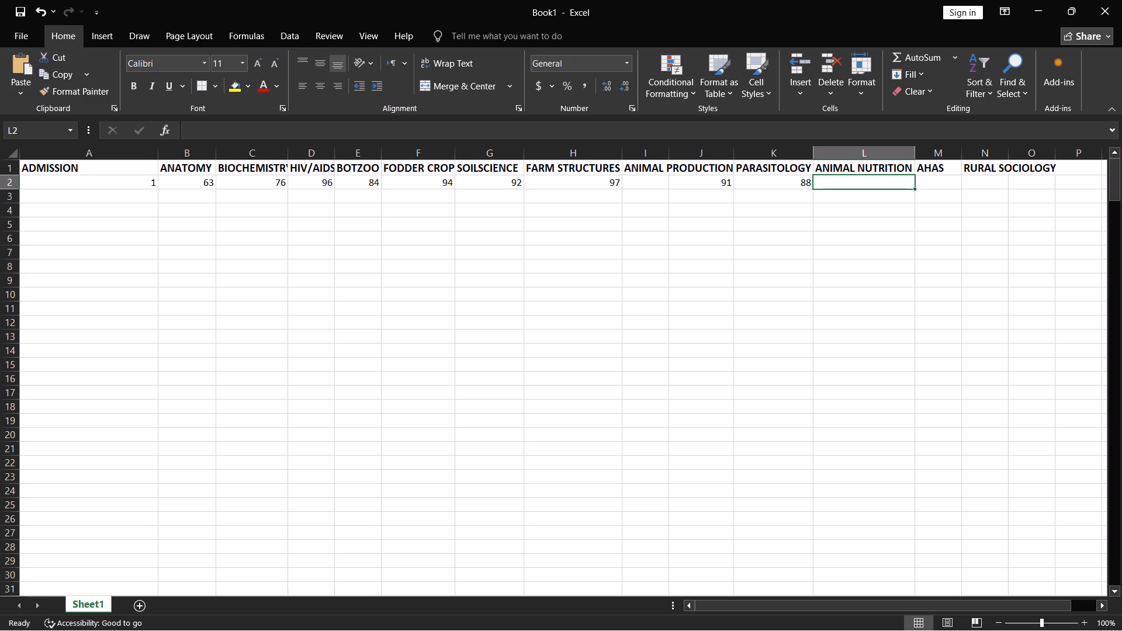
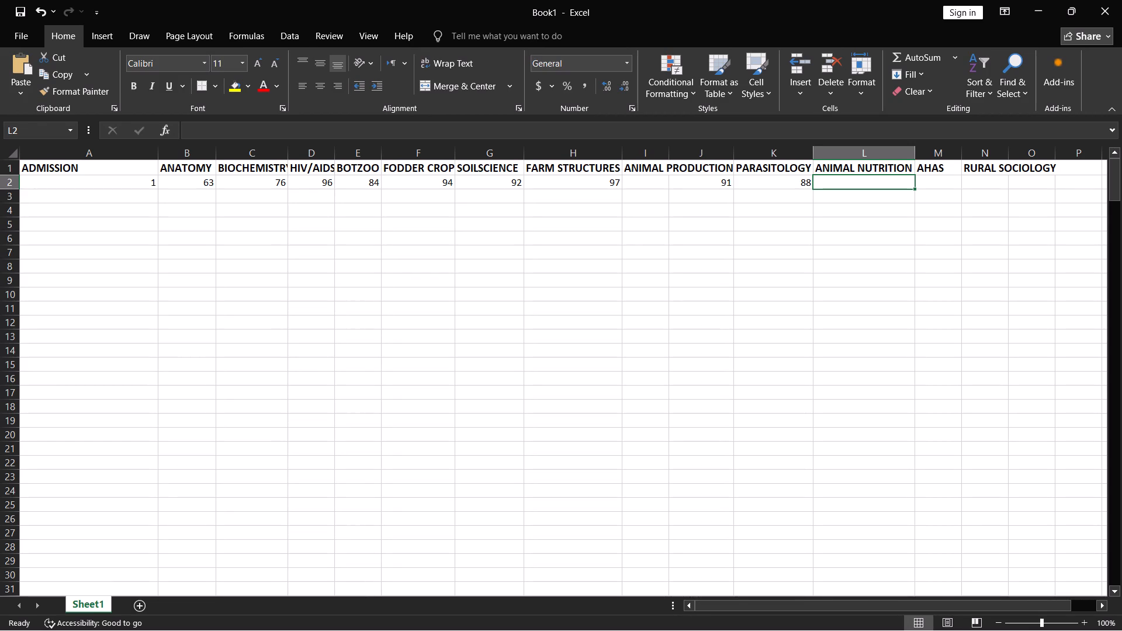
Enter the row 2 marks 77 for ANIMAL NUTRITION, 90 for AHAS and 96 for RURAL SOCIOLOGY in cell N2.
key("7")
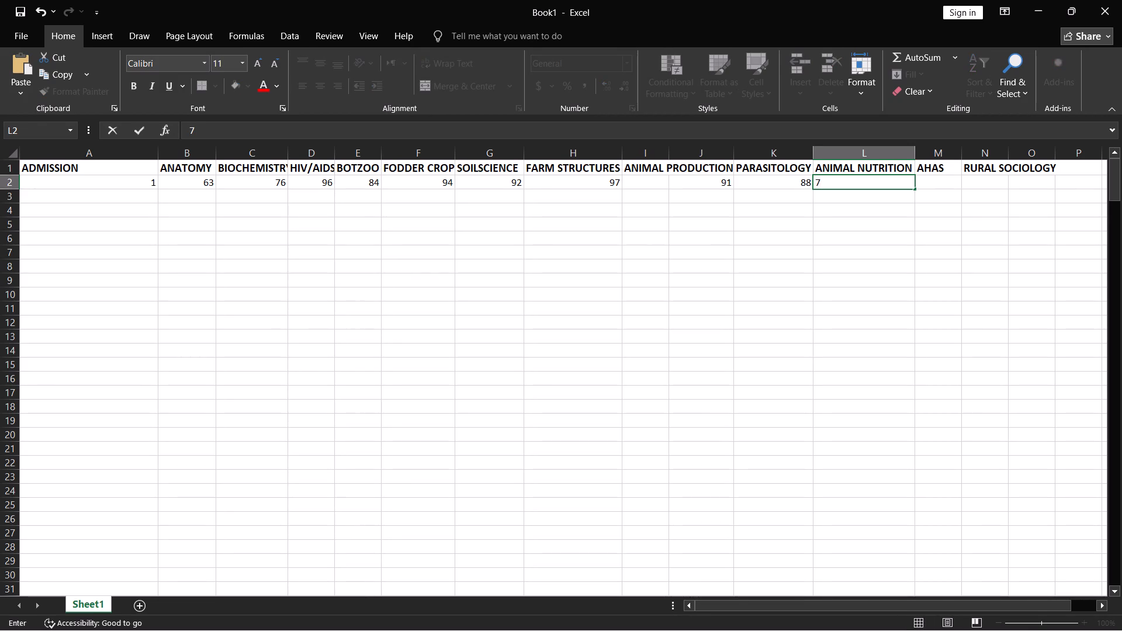
key("7")
left_click(941, 186)
type("90")
left_click(1001, 182)
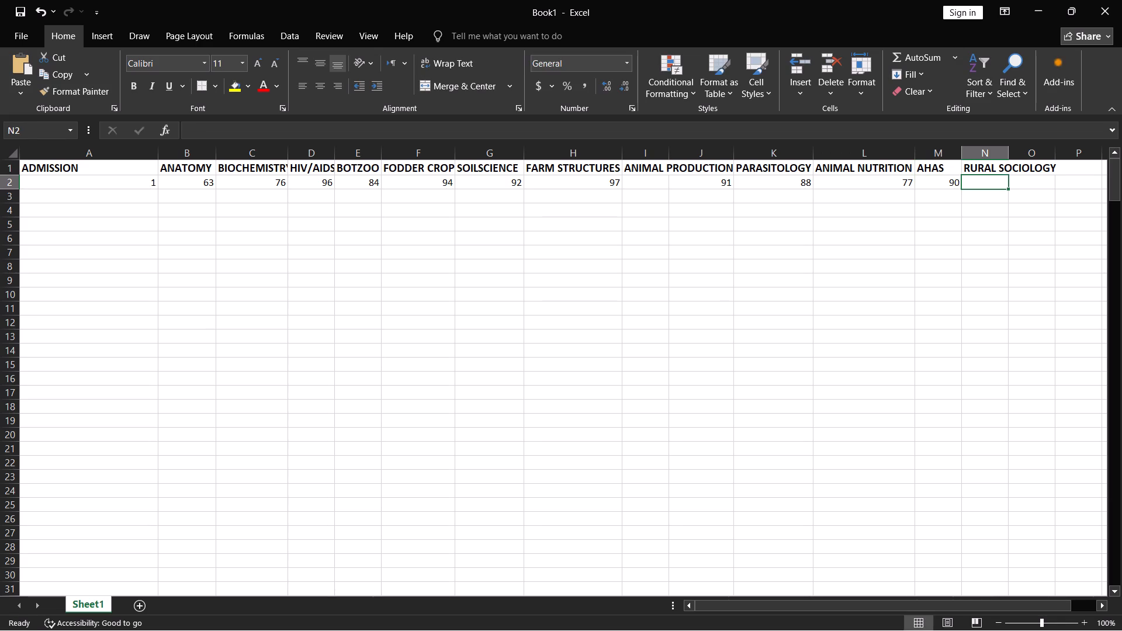
type("96")
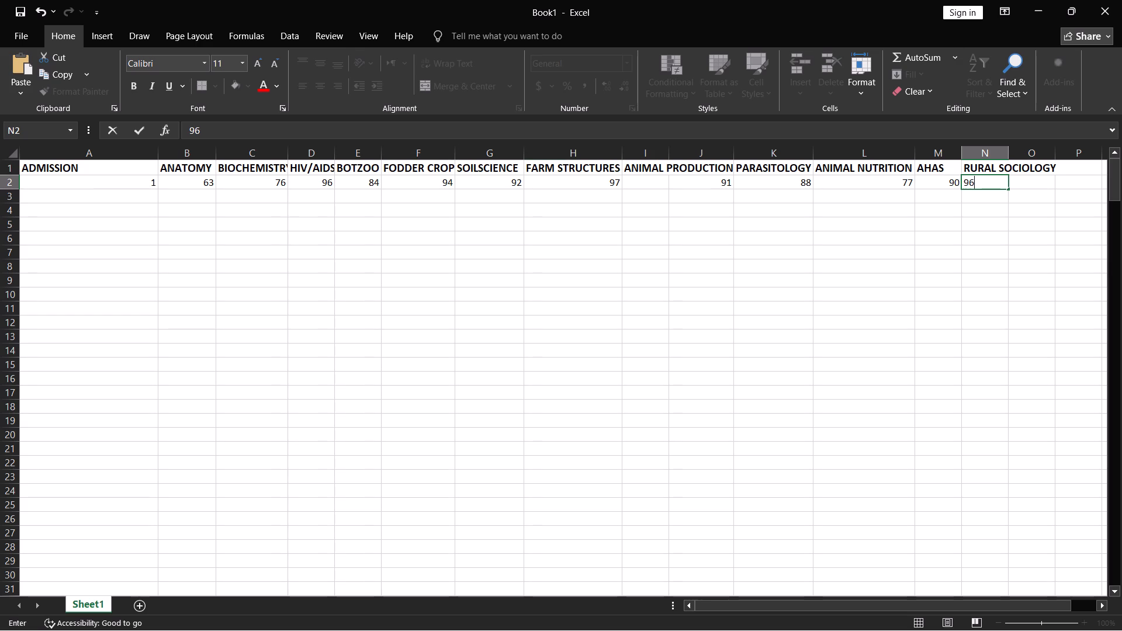
Start the next student's row by entering 3 under ADMISSION in cell A3.
left_click(79, 196)
key("3")
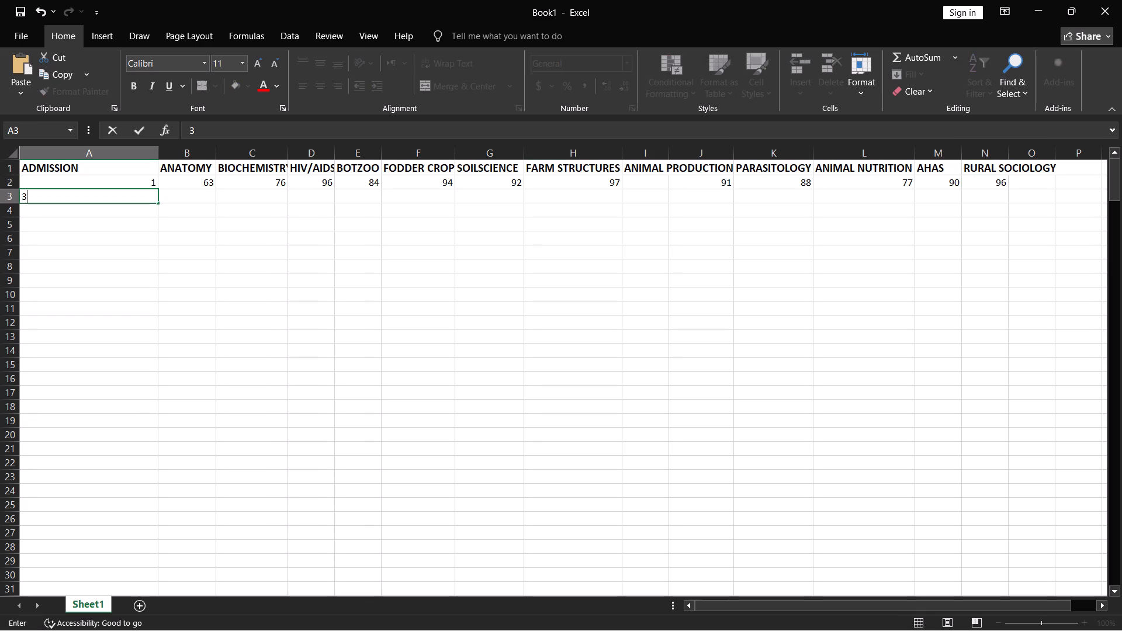
left_click(168, 193)
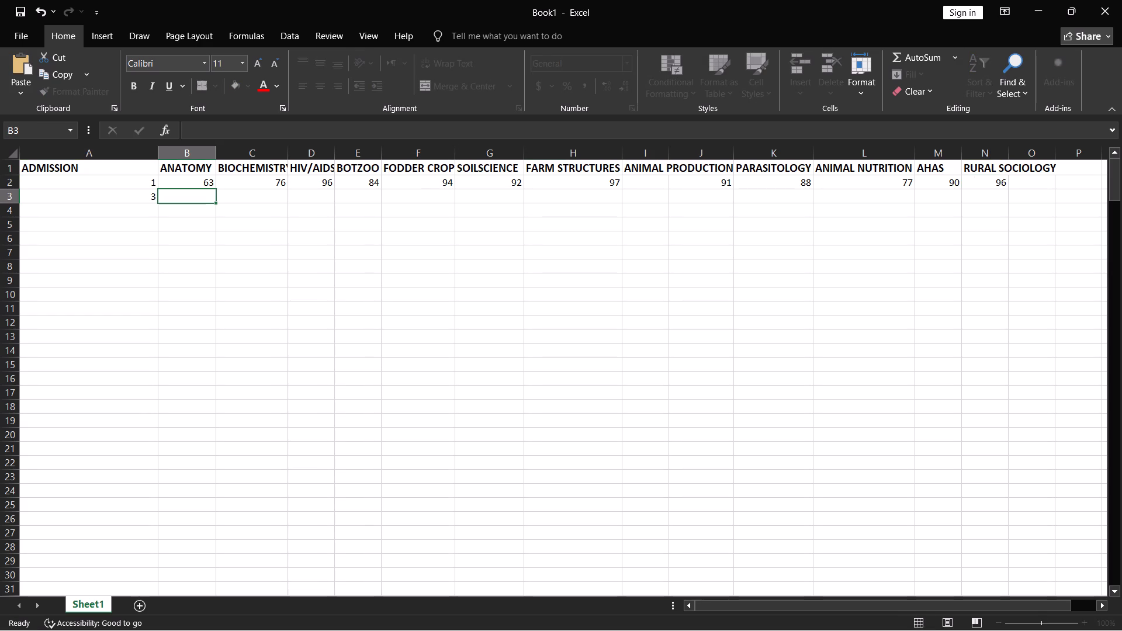
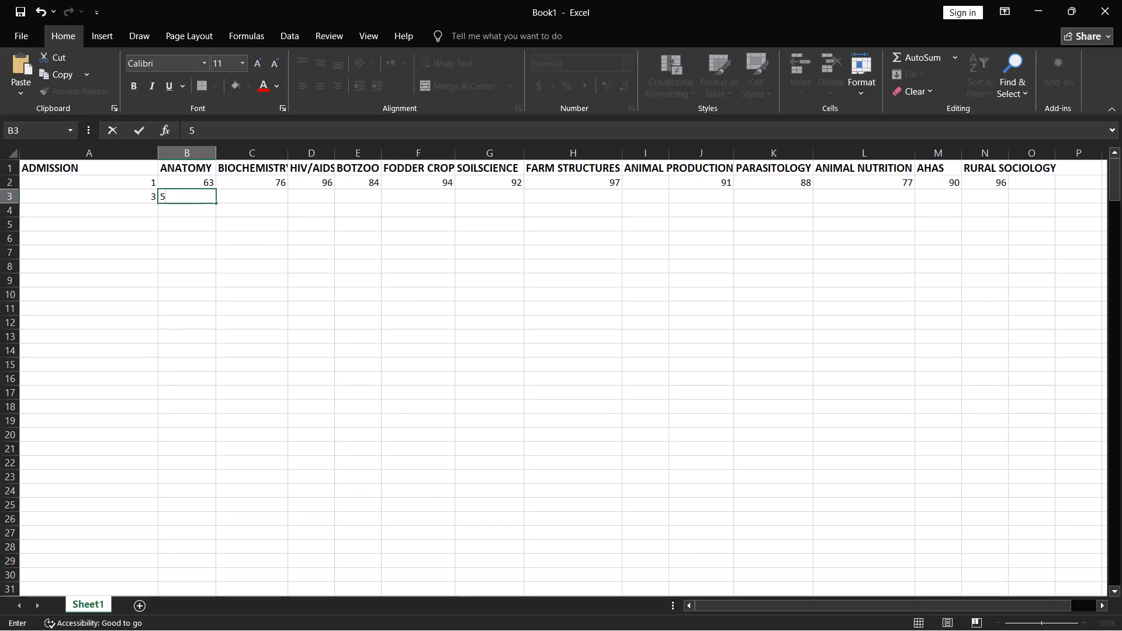
Complete the row 3 ANATOMY mark in cell B3 as 57.
key("7")
left_click(251, 197)
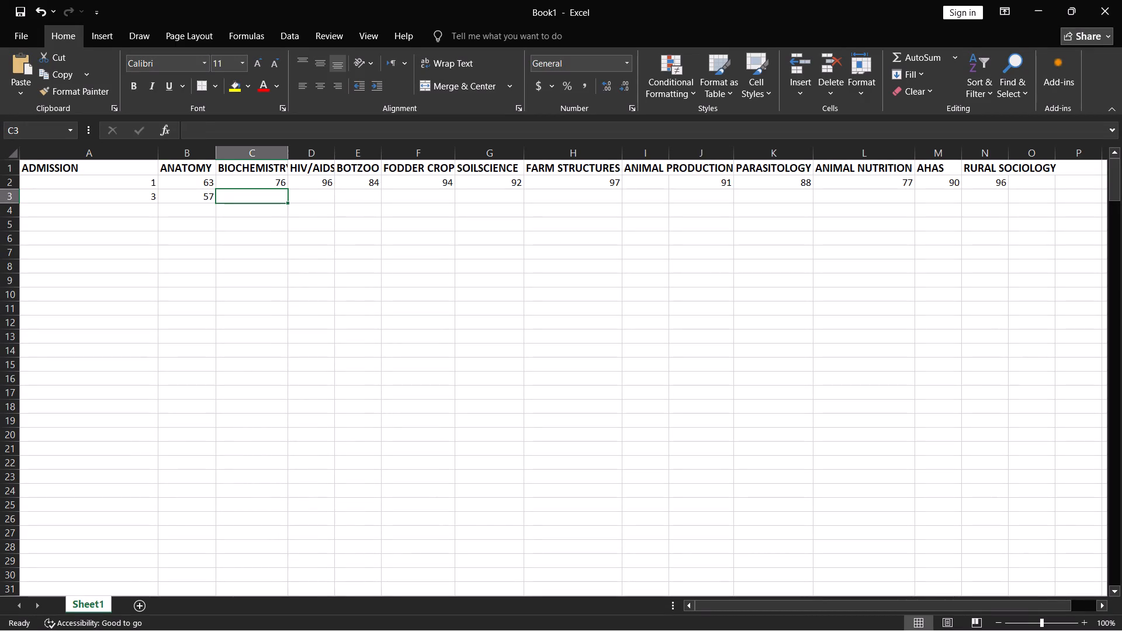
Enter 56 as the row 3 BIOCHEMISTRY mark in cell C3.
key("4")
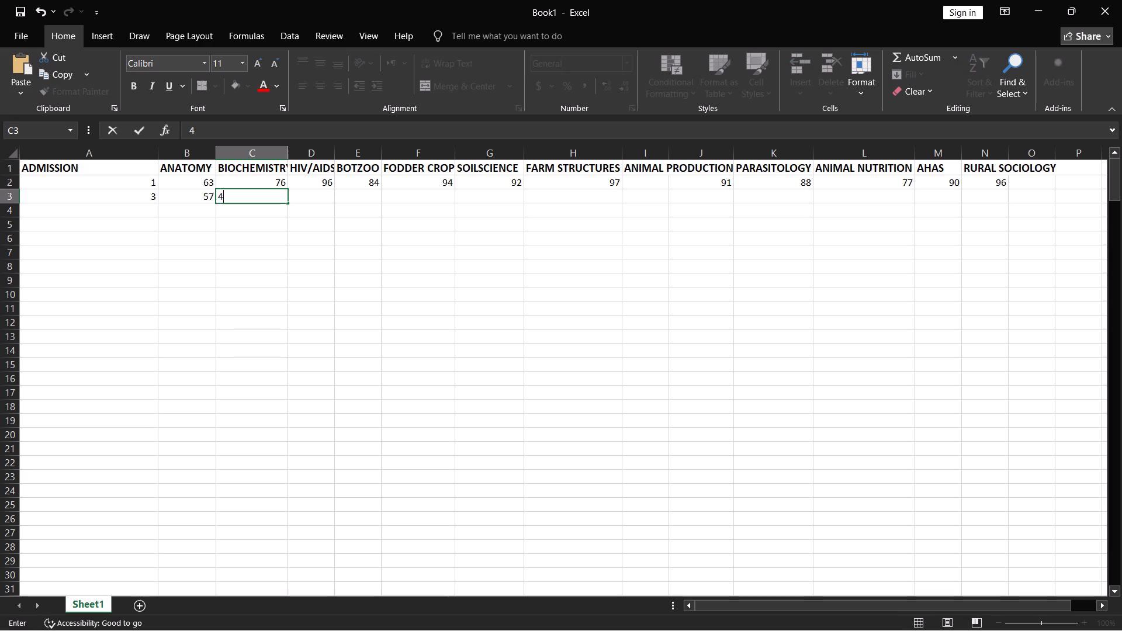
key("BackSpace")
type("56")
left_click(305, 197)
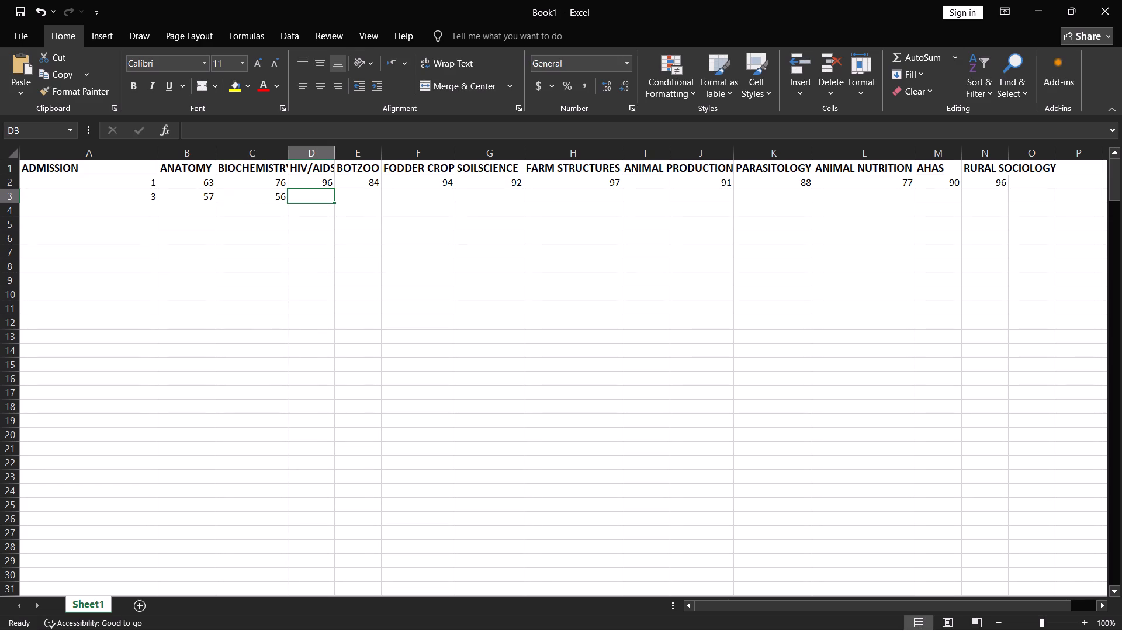
Replace the row 3 BIOCHEMISTRY mark in cell C3 with 83 and enter 94 for HIV/AIDS in cell D3.
left_click(273, 195)
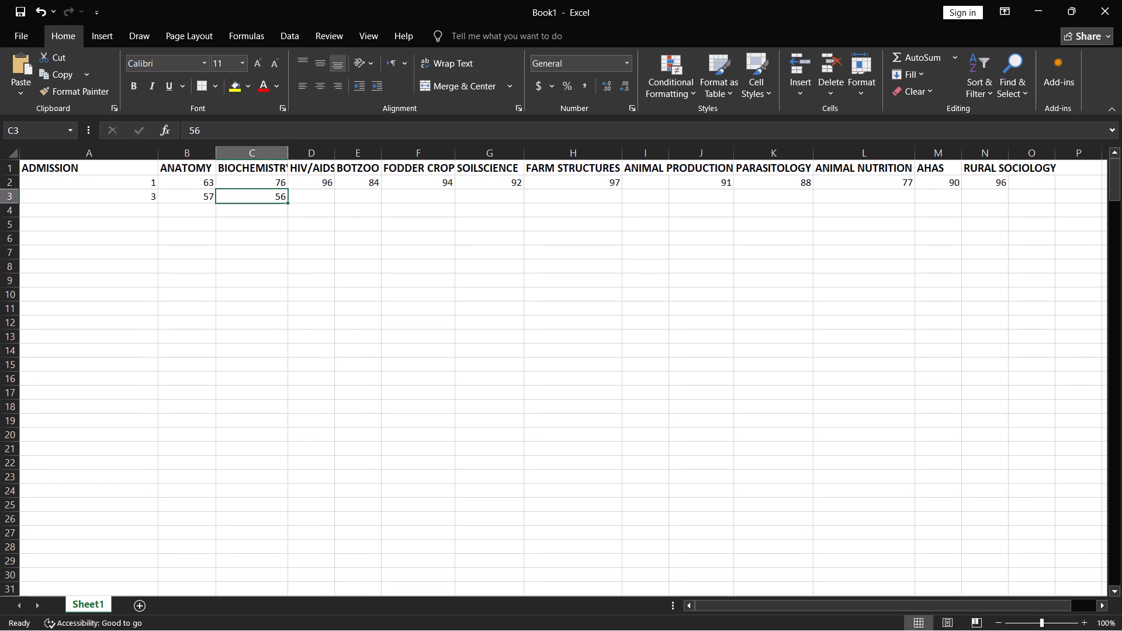
key("BackSpace")
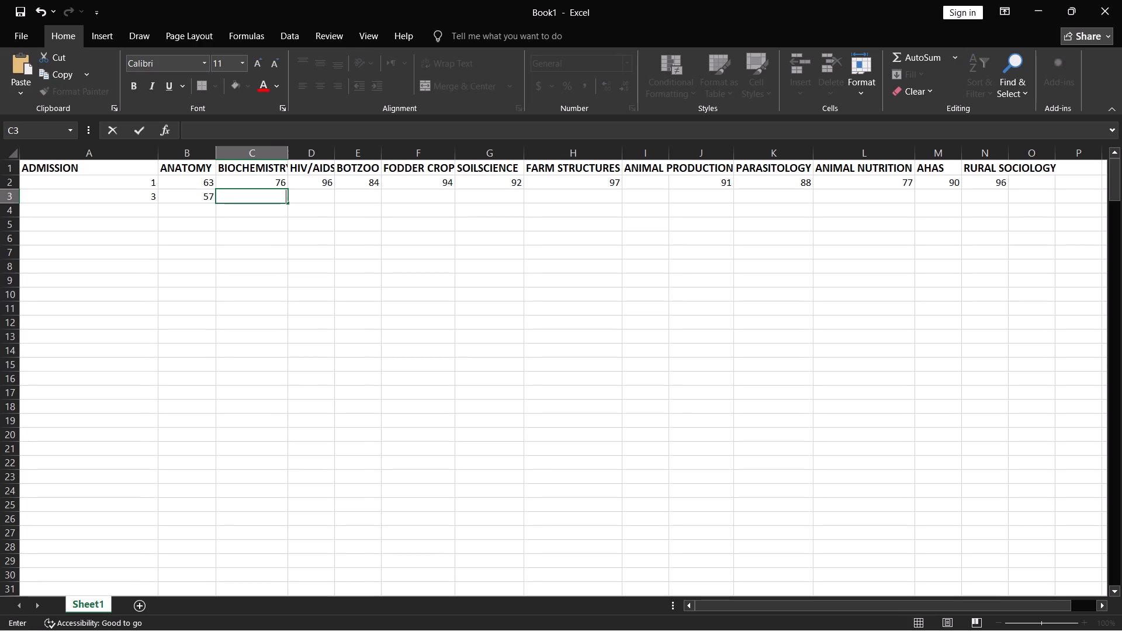
key("8")
key("3")
left_click_drag(317, 196, 325, 200)
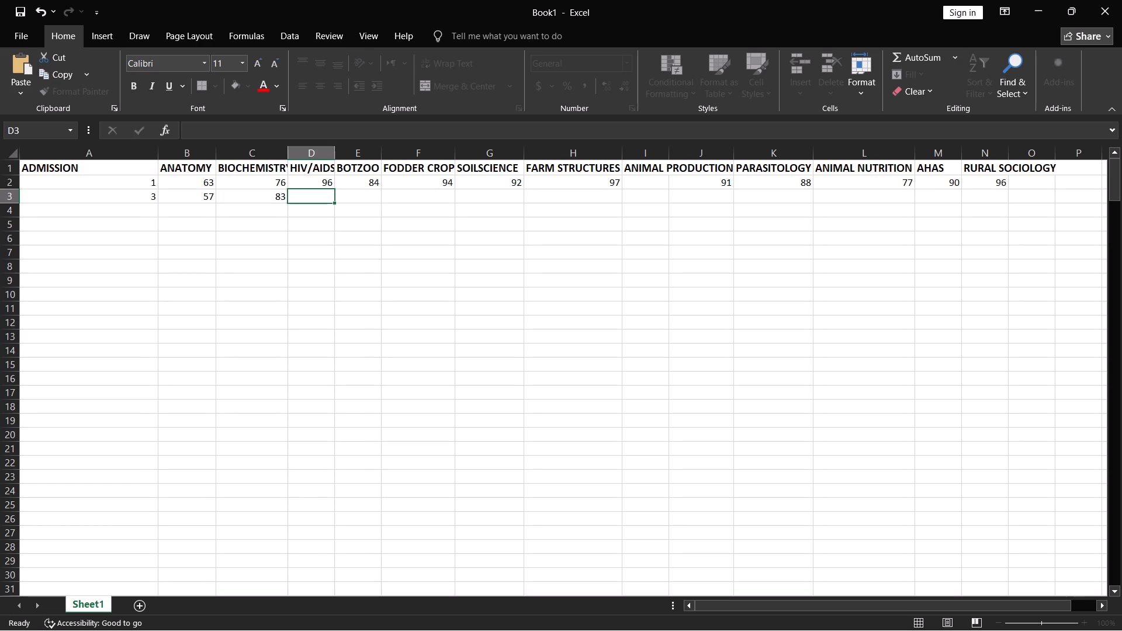
key("9")
key("4")
left_click(364, 197)
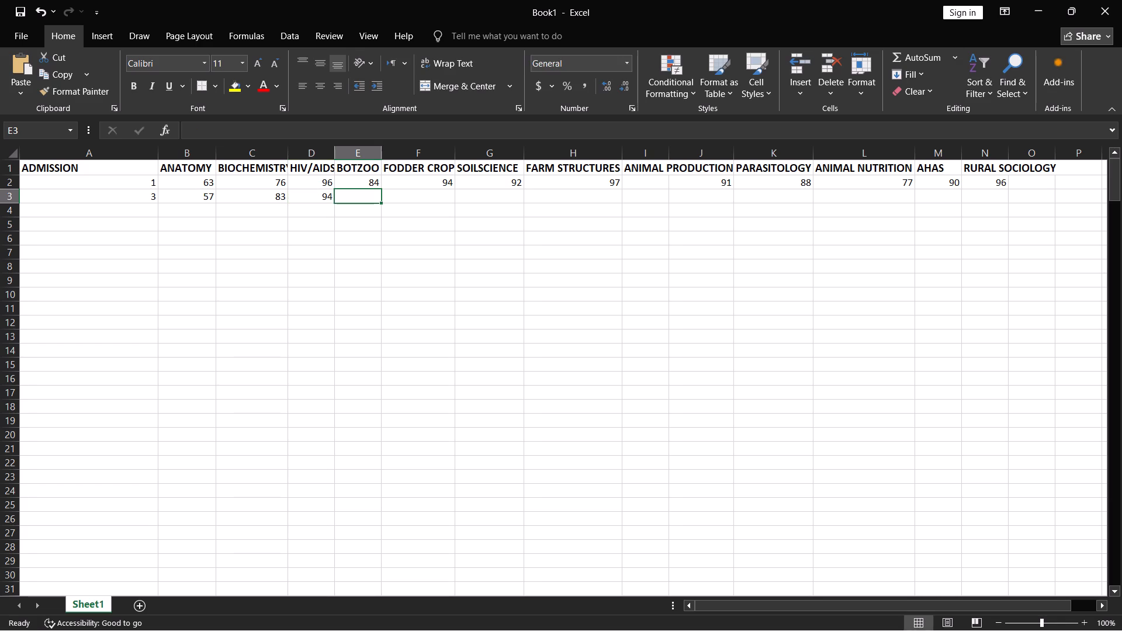
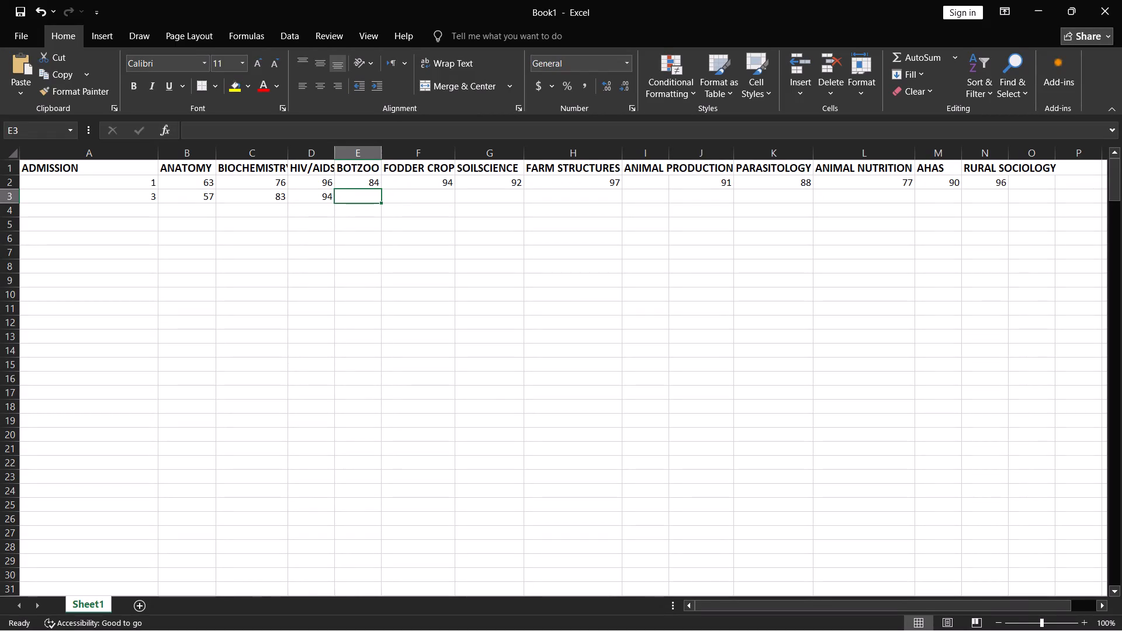
Enter the row 3 marks 89 for BOTZOO in E3, 88 for FODDER CROP in F3 and 67 for SOILSCIENCE in G3.
key("9")
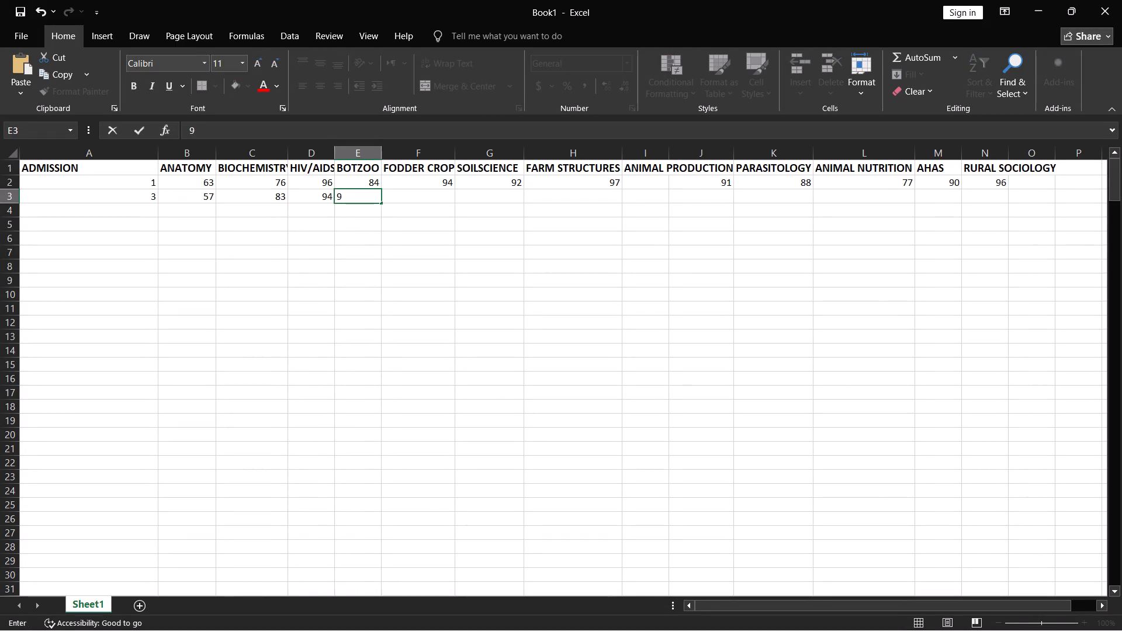
key("BackSpace")
type("89")
left_click(435, 197)
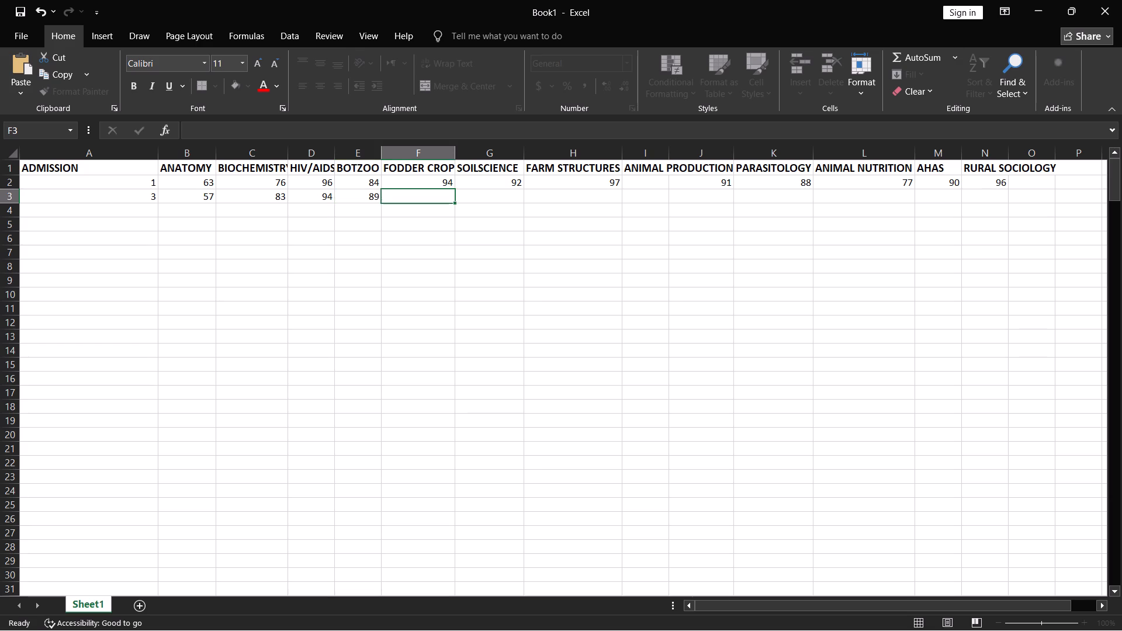
type("88")
left_click(480, 199)
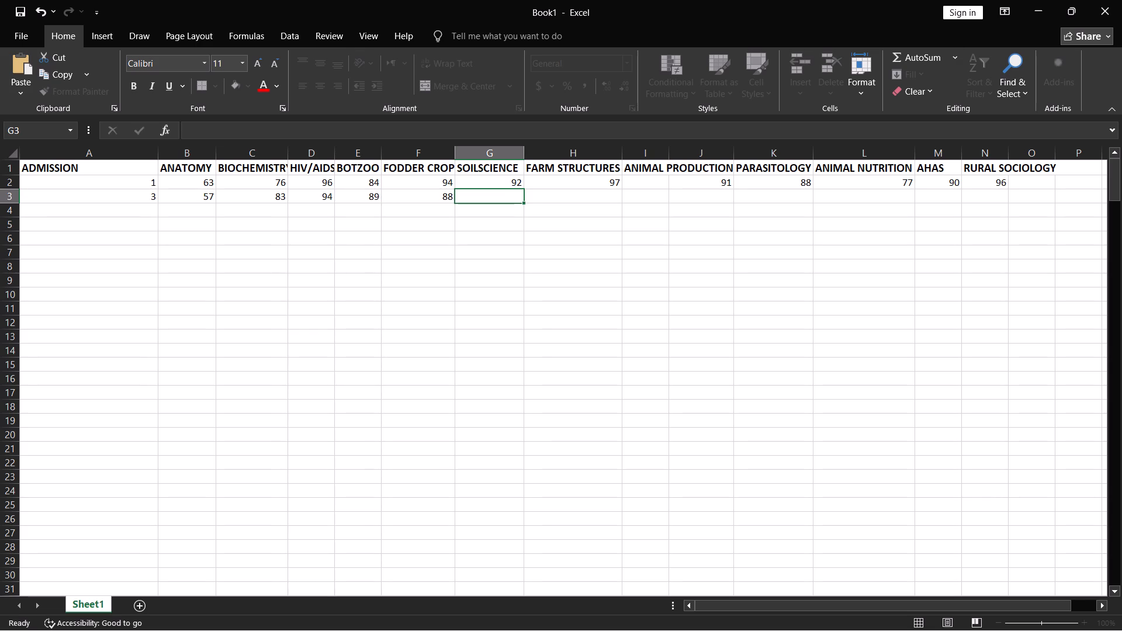
type("67")
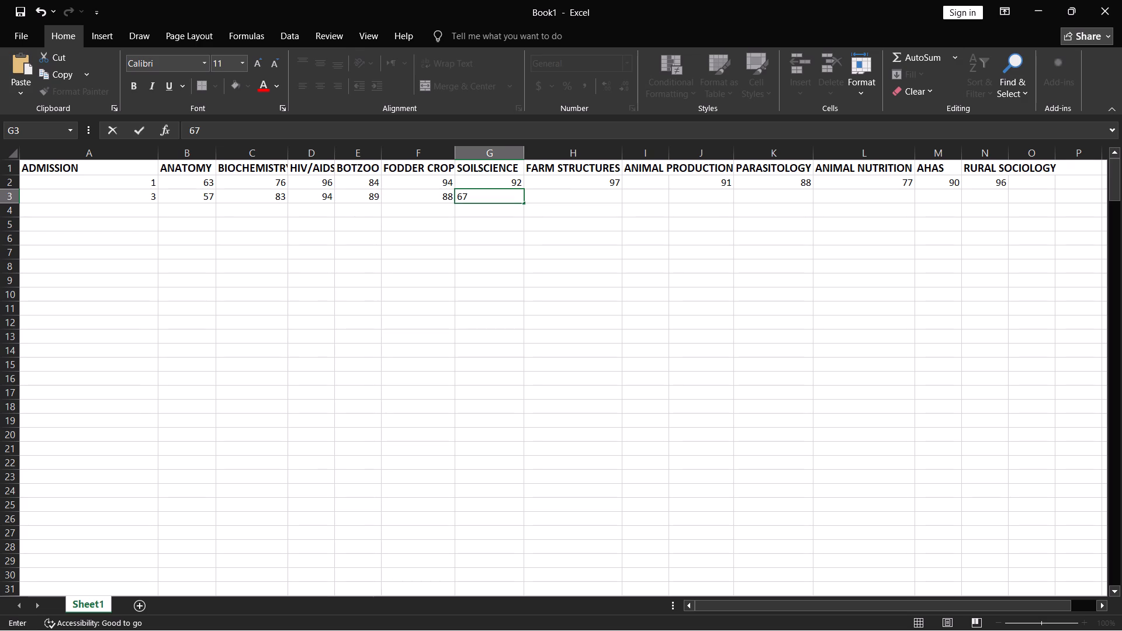
Enter the row 3 marks 96 for FARM STRUCTURES in H3 and 95 for ANIMAL PRODUCTION in J3.
left_click(538, 198)
left_click(538, 198)
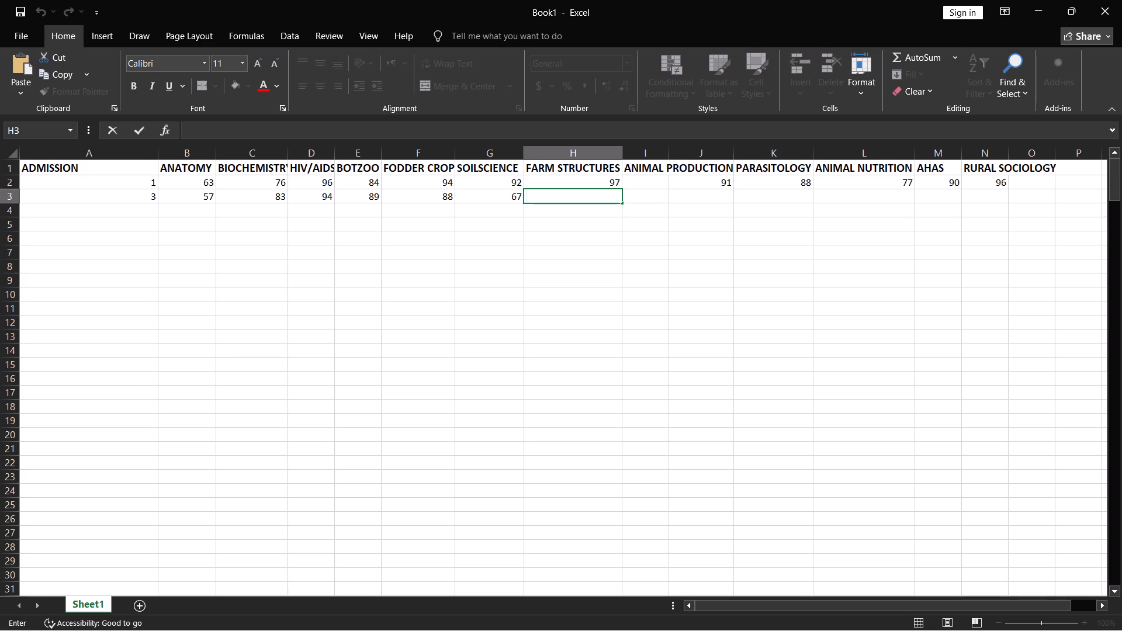
type("96")
left_click(714, 197)
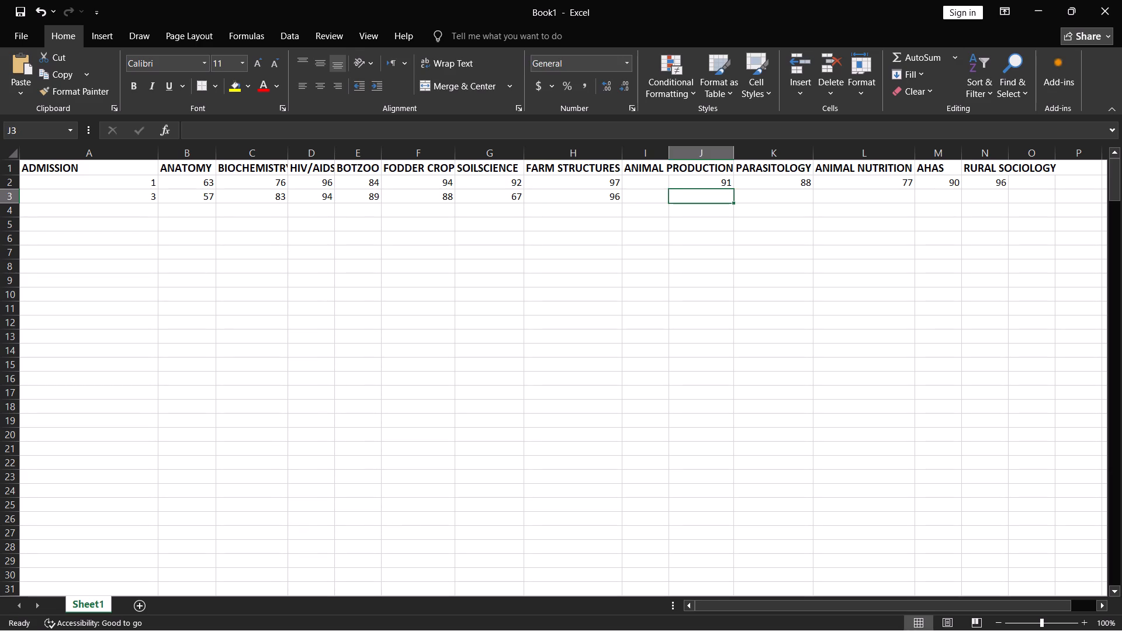
key("9")
key("5")
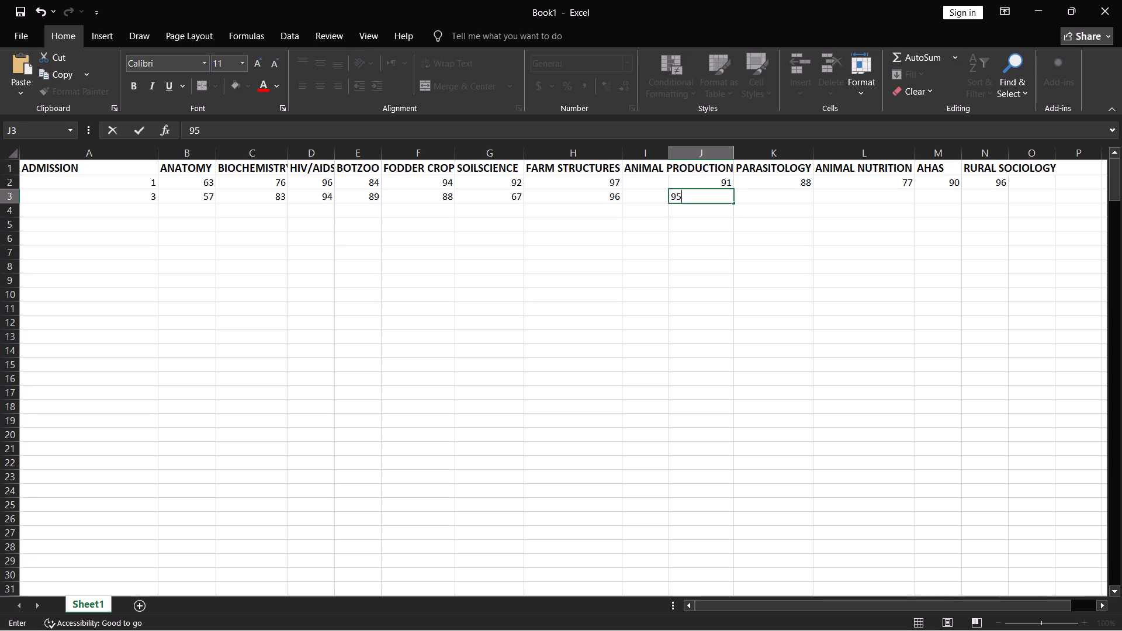
Enter the row 3 marks 90 for PARASITOLOGY in K3 and 87 for ANIMAL NUTRITION in L3.
left_click(793, 190)
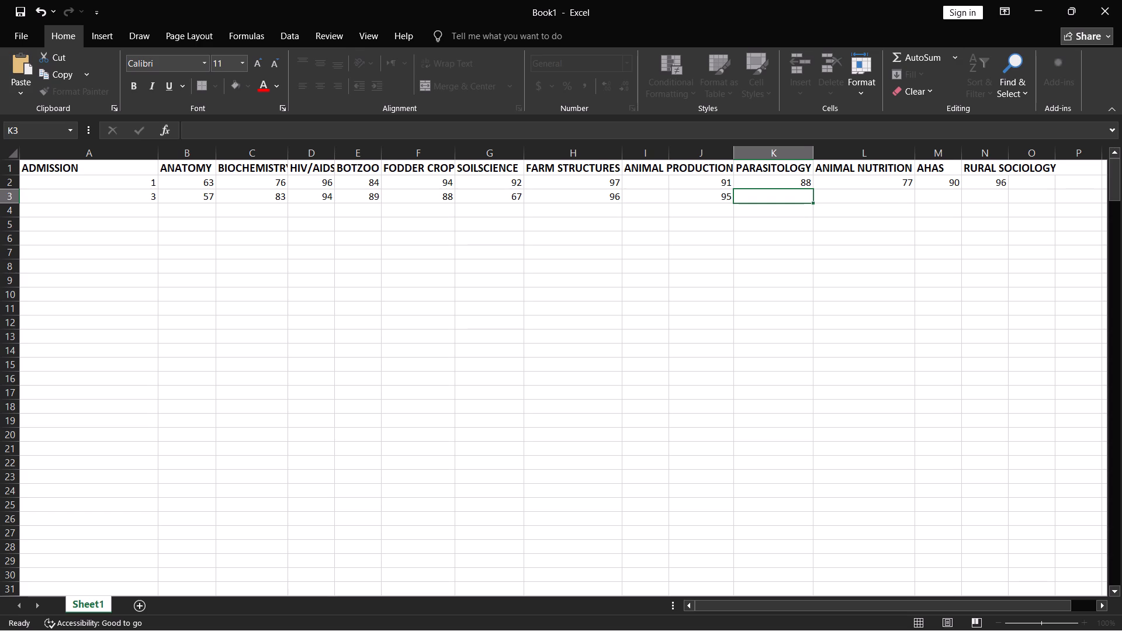
key("9")
key("0")
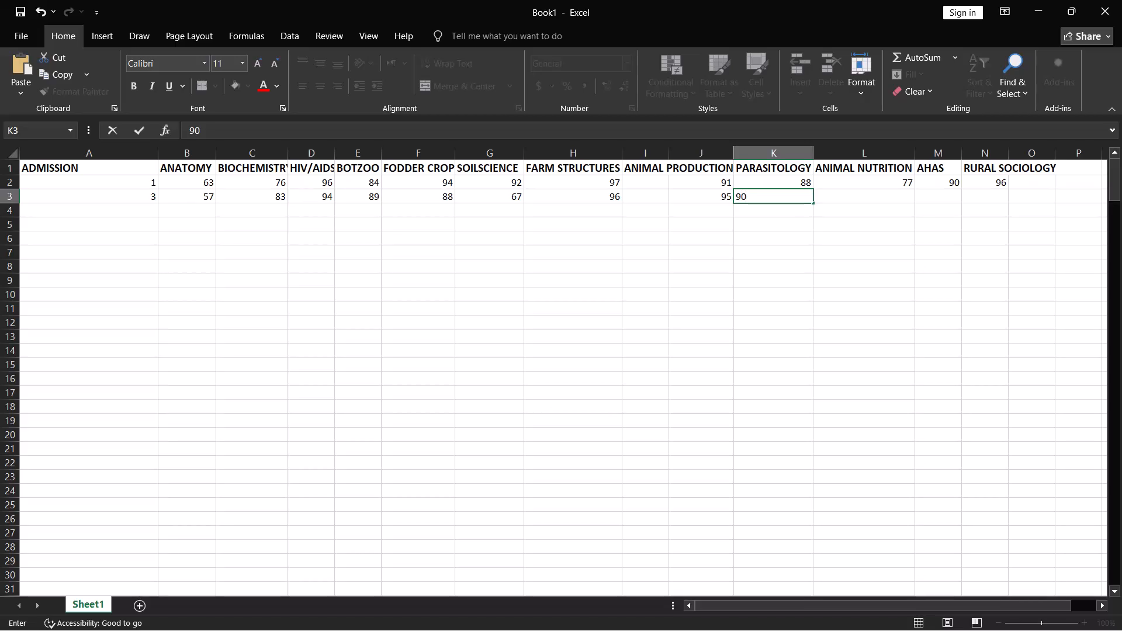
left_click(877, 194)
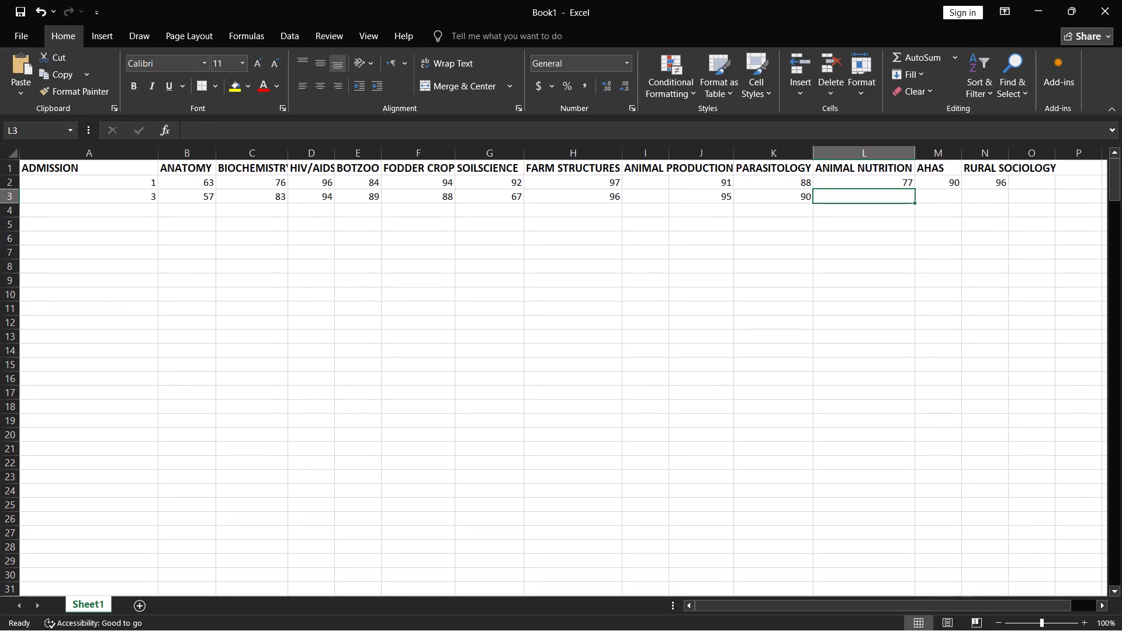
type("87")
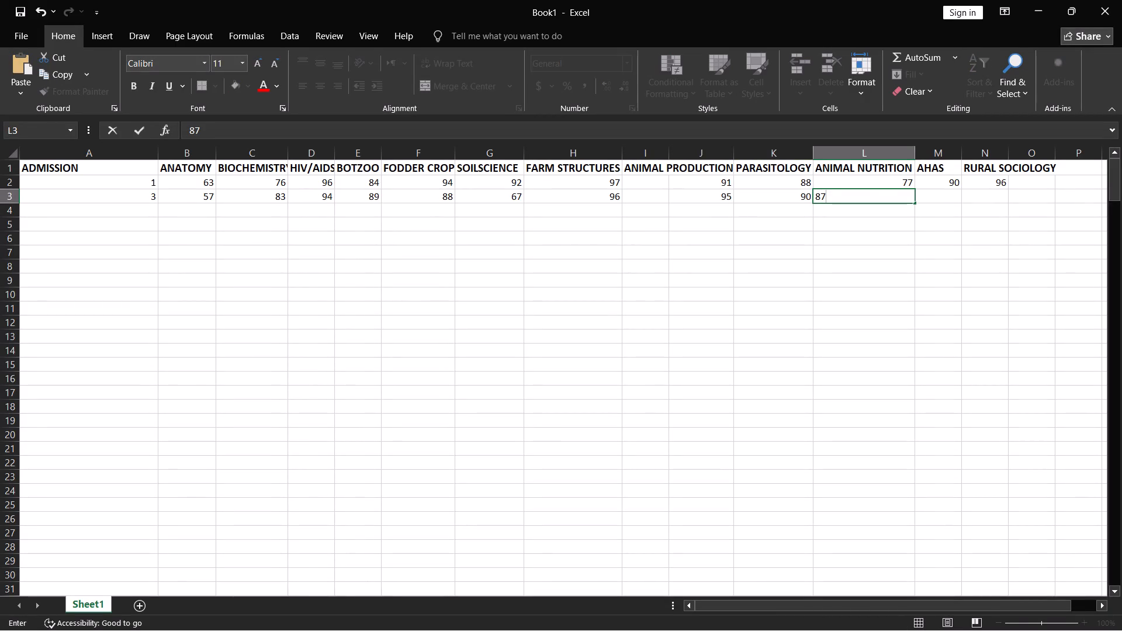
Enter the row 3 marks 86 for AHAS in M3 and 93 for RURAL SOCIOLOGY in N3.
left_click(957, 192)
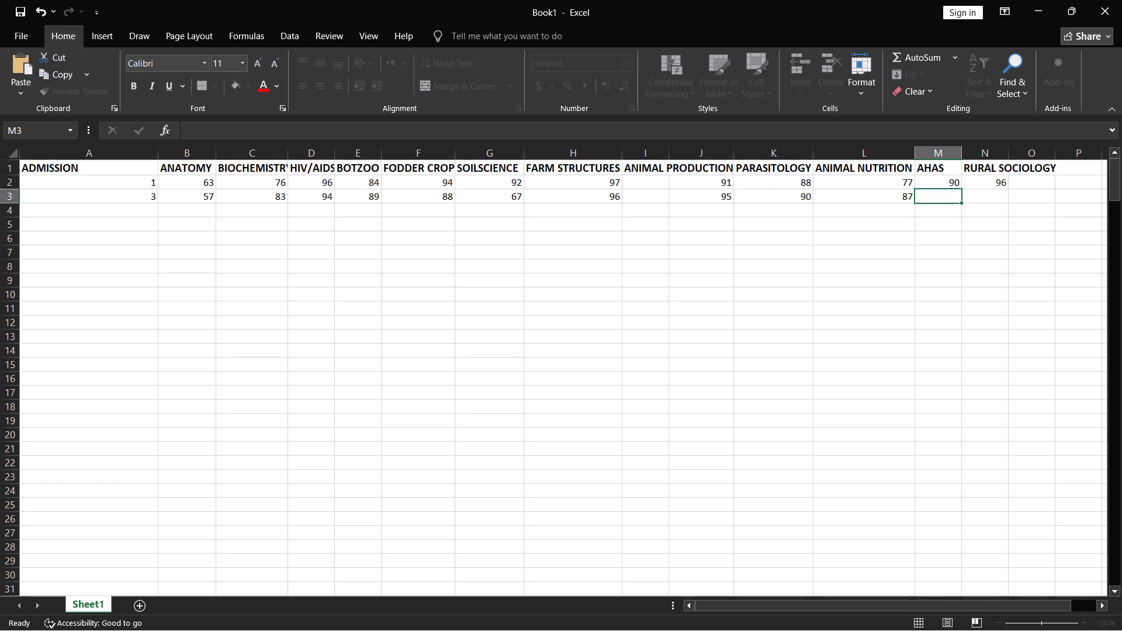
type("89")
key("BackSpace")
key("6")
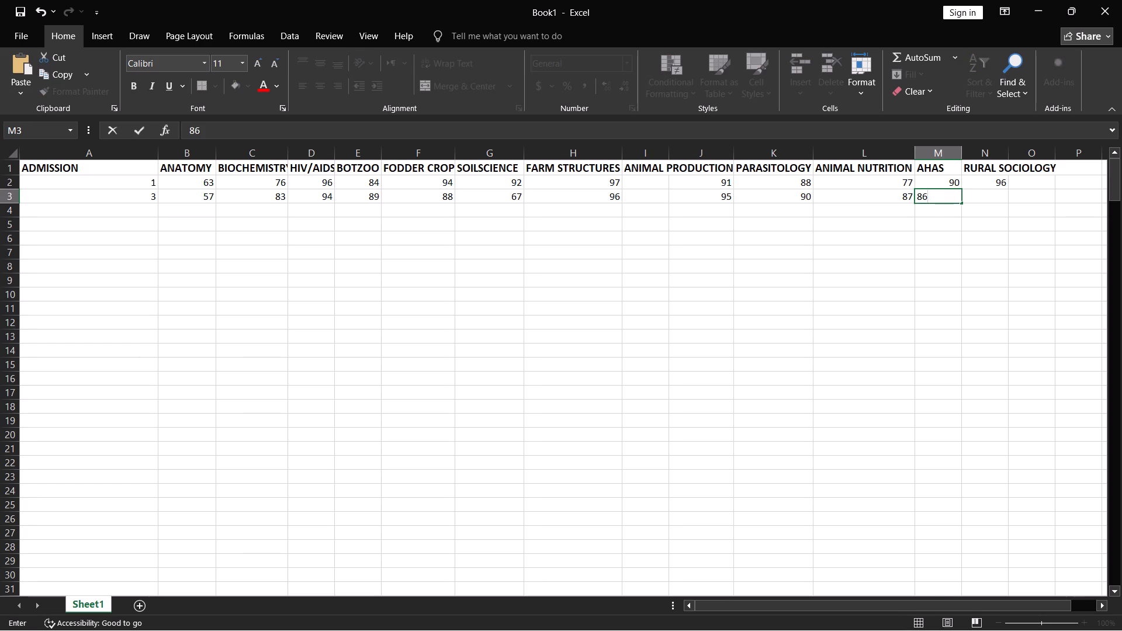
left_click(988, 197)
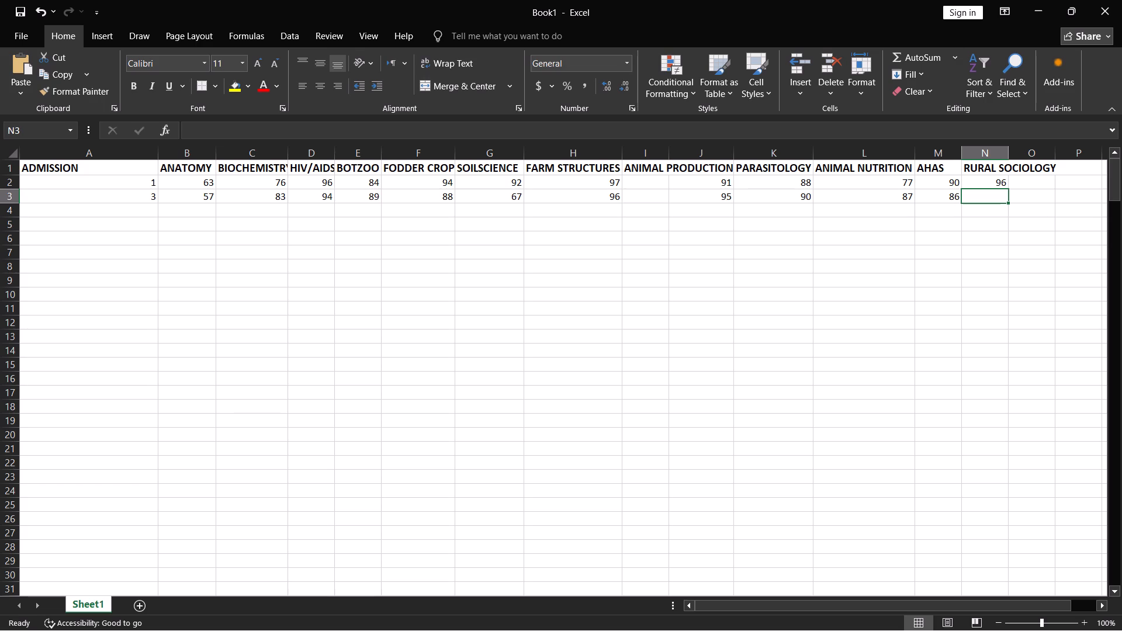
key("9")
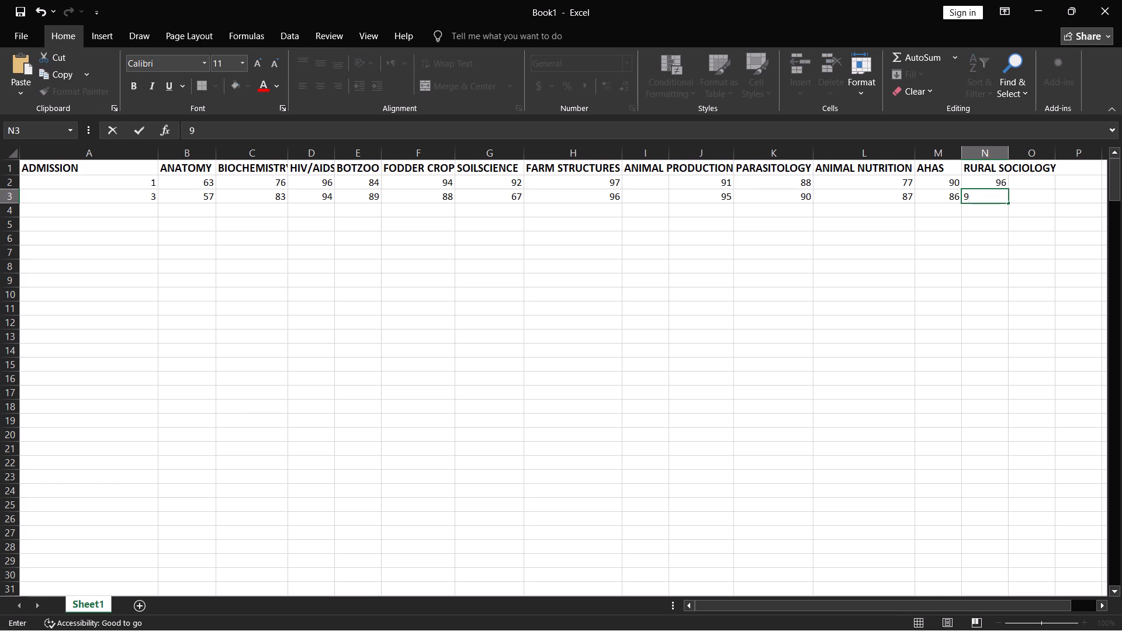
key("3")
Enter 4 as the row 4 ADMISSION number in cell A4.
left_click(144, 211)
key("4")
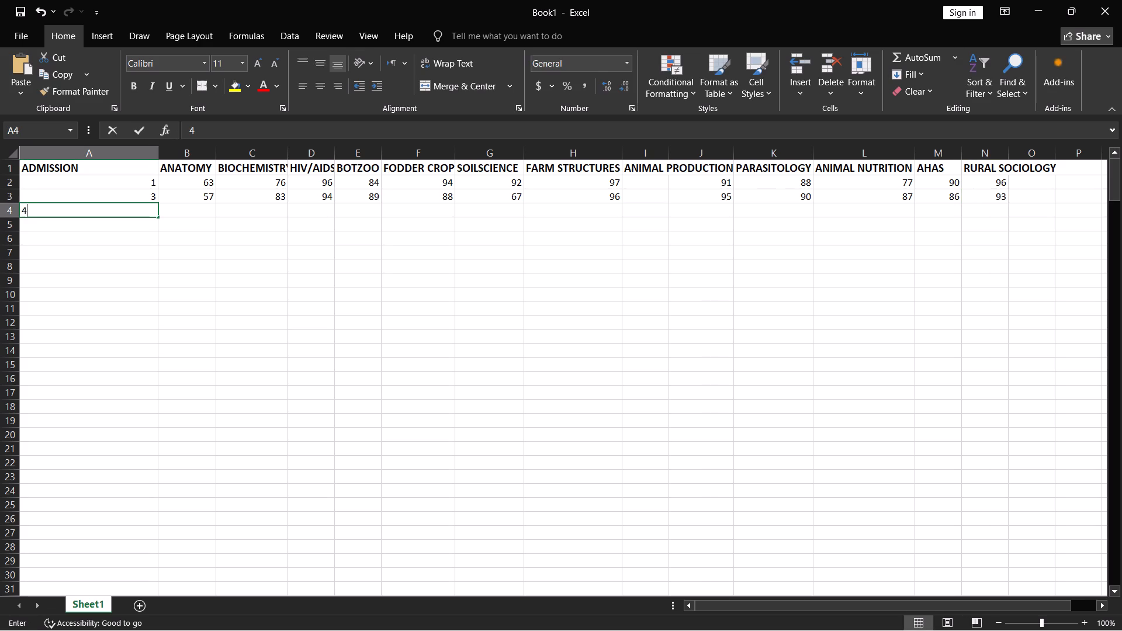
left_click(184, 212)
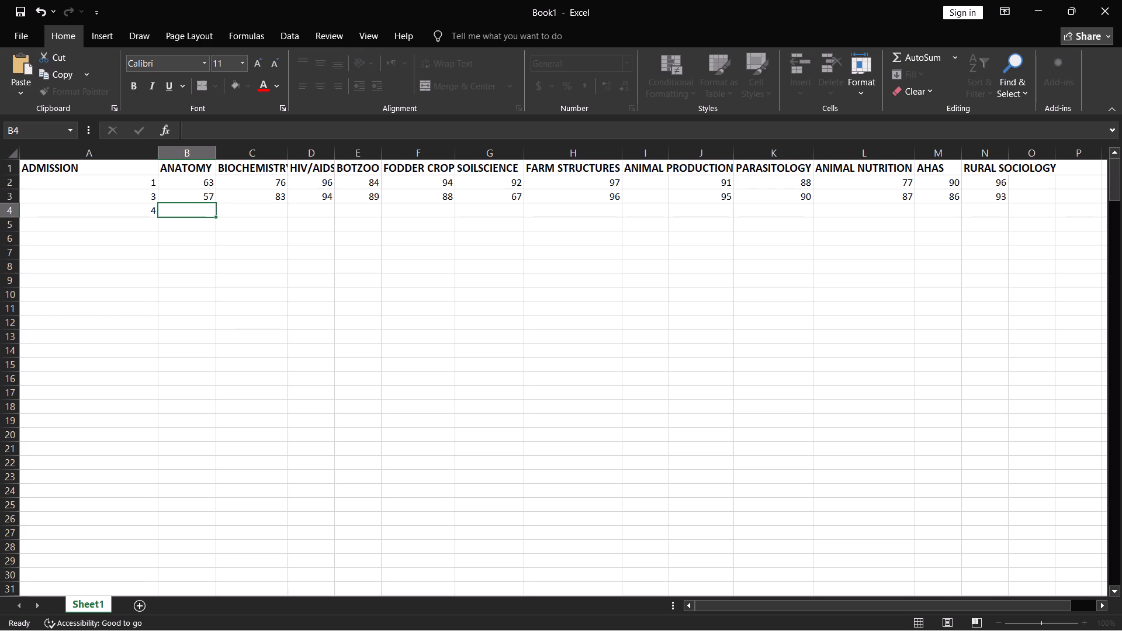
Set the row 4 ADMISSION number in A4 to 5 and enter 67 for ANATOMY in B4.
left_click(151, 208)
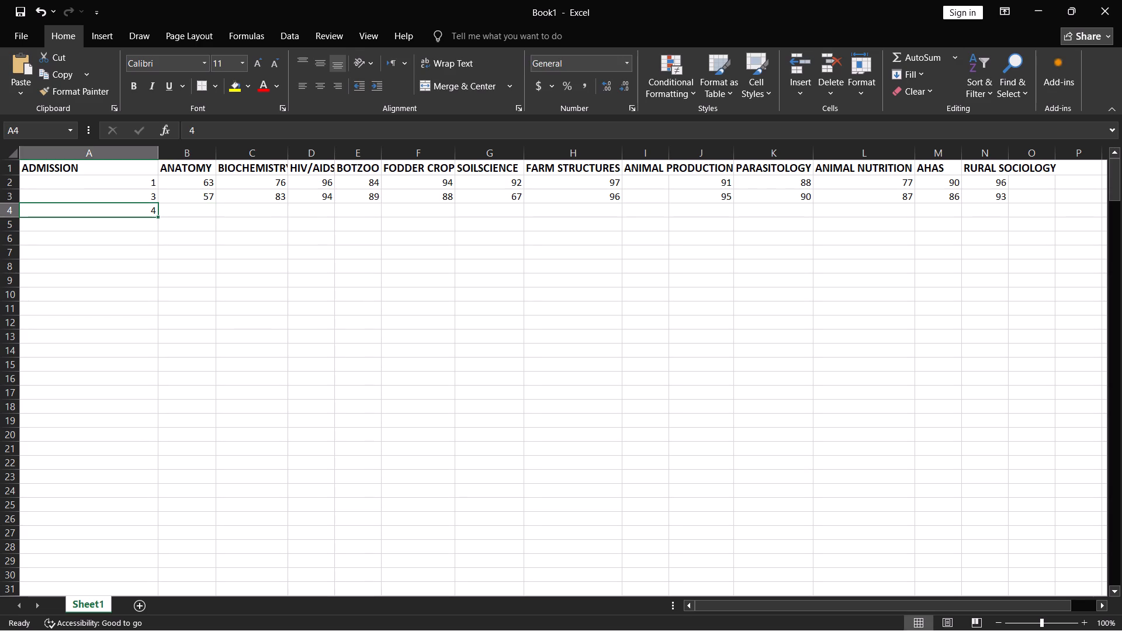
key("5")
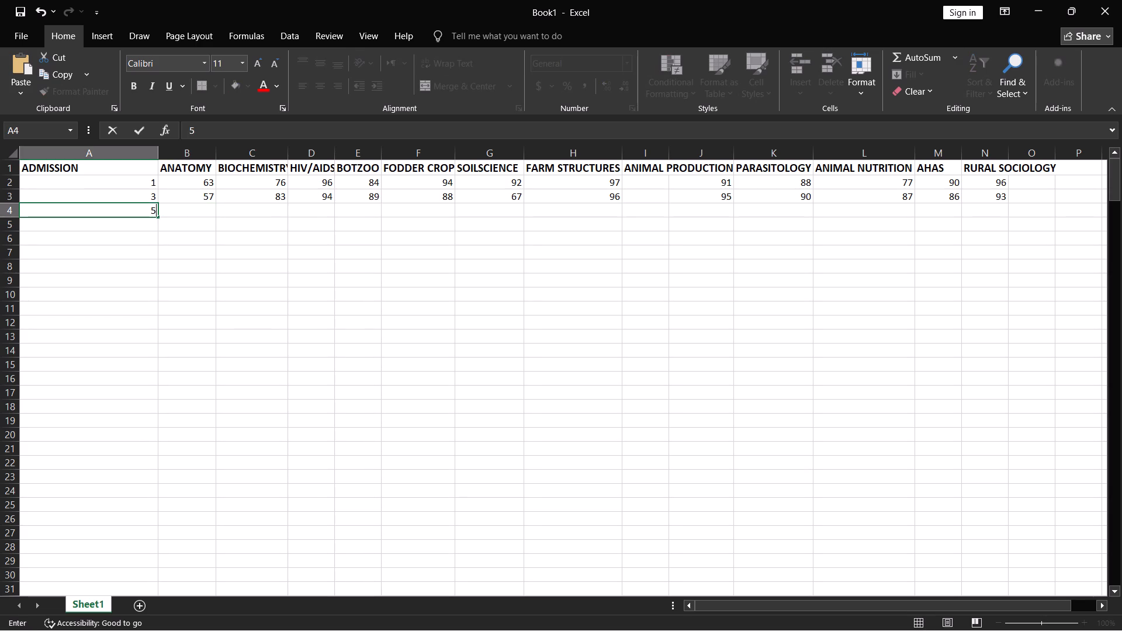
left_click(194, 205)
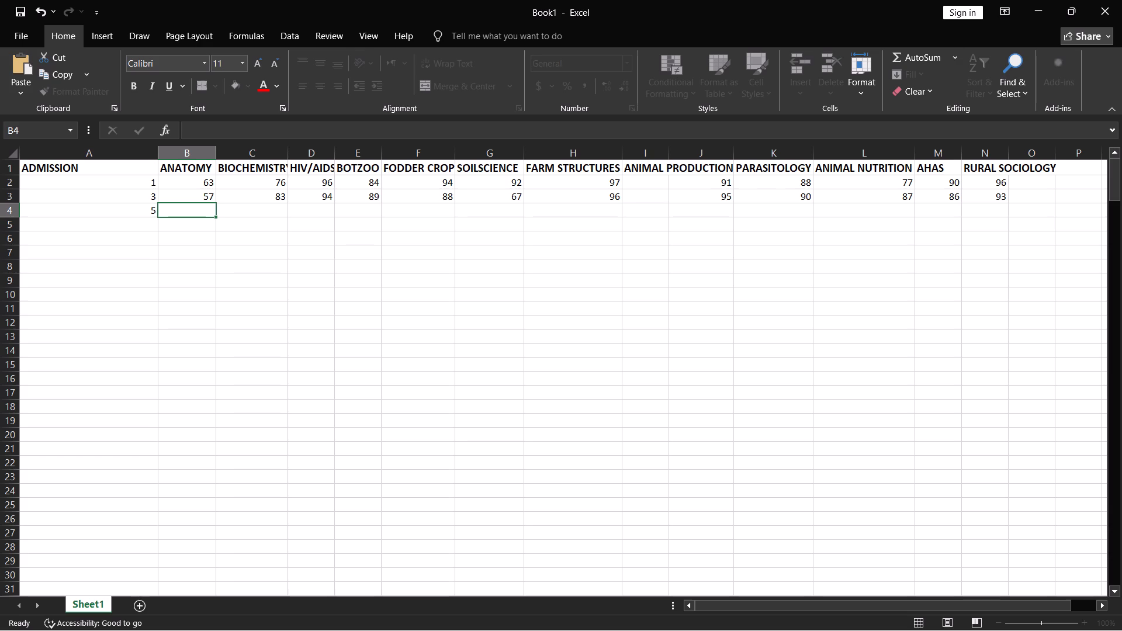
type("67")
Enter the row 4 marks 89 for BIOCHEMISTRY in C4, 90 for HIV/AIDS in D4 and 72 for BOTZOO in E4.
left_click(254, 215)
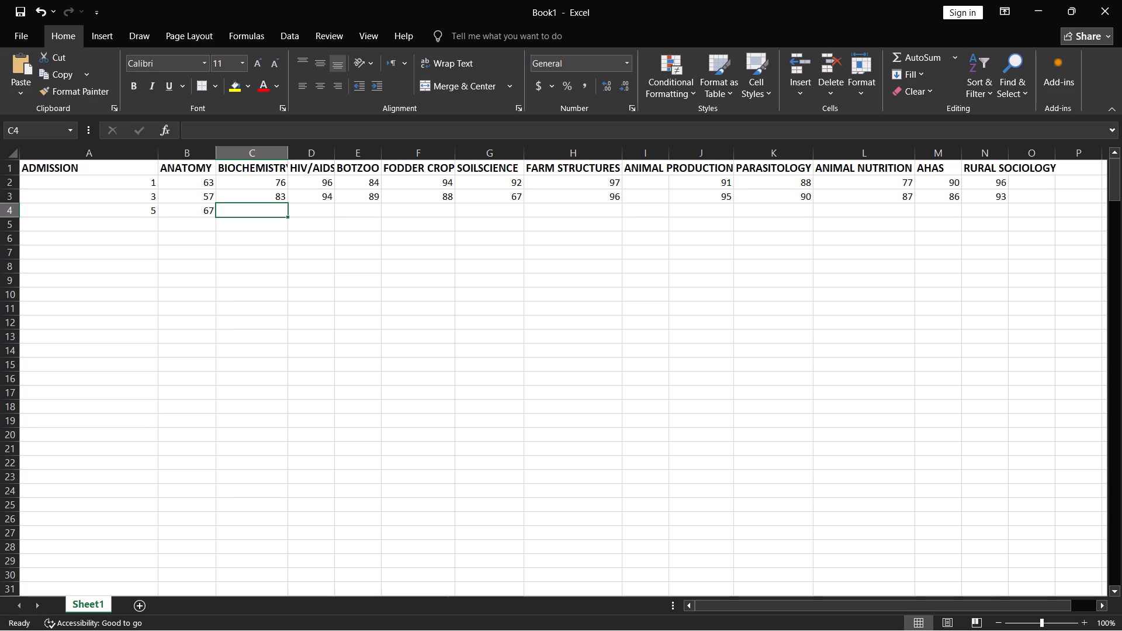
key("5")
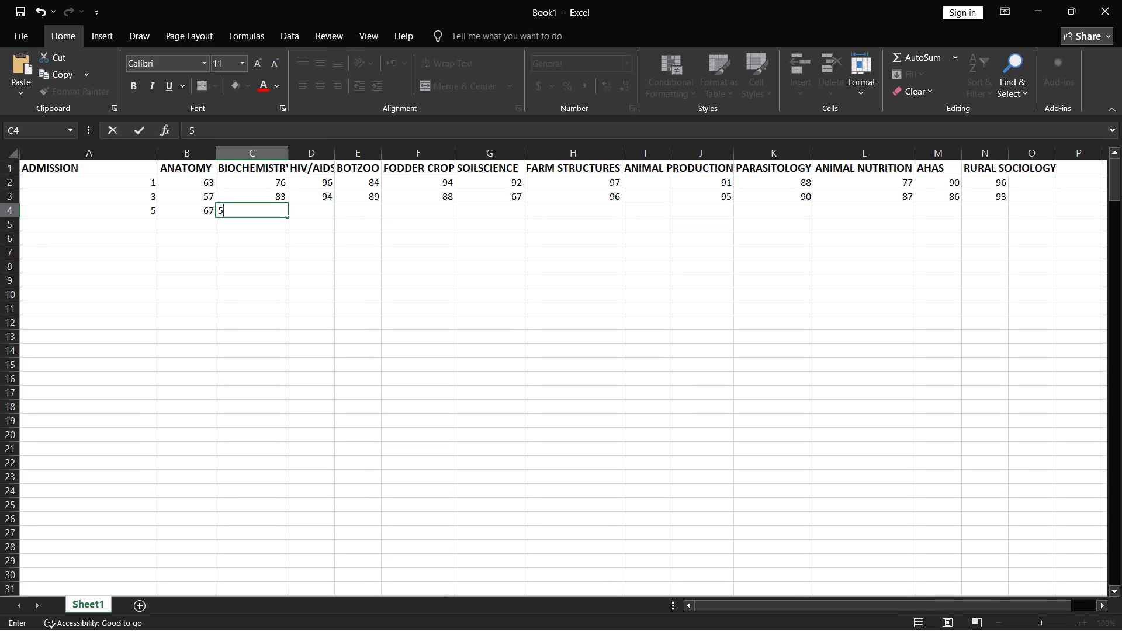
key("BackSpace")
type("89")
left_click(317, 214)
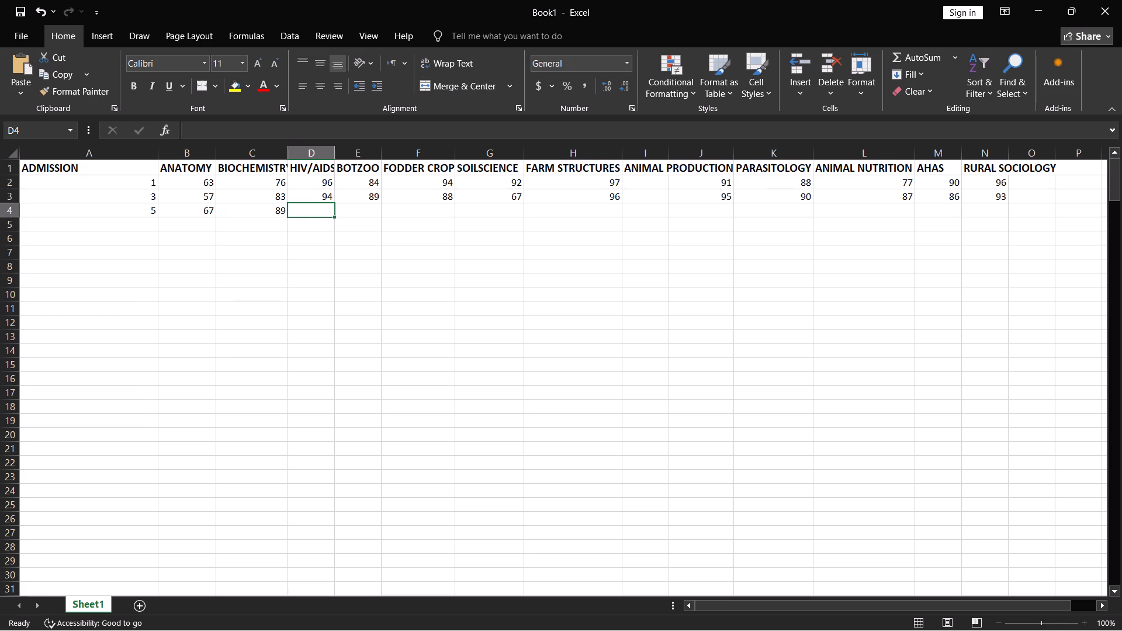
type("90")
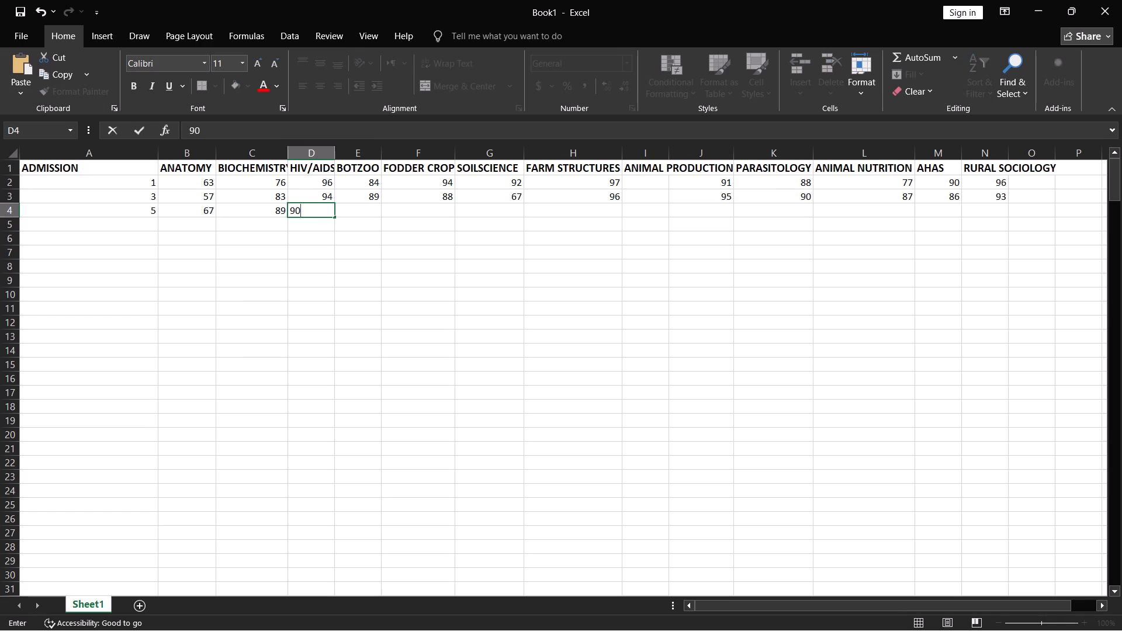
left_click(361, 208)
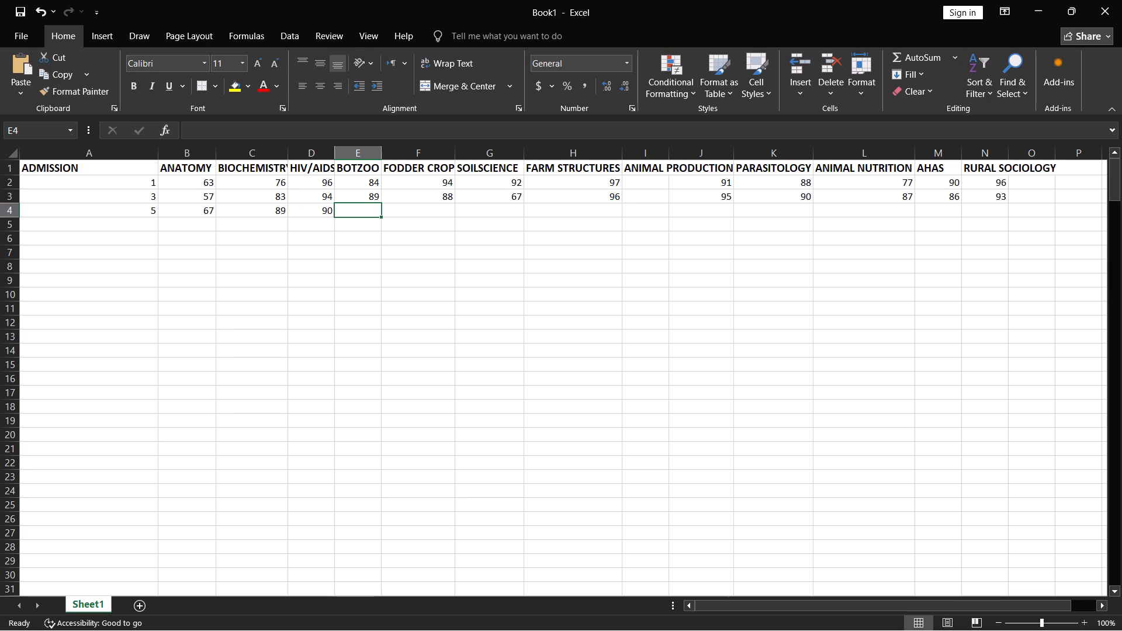
key("7")
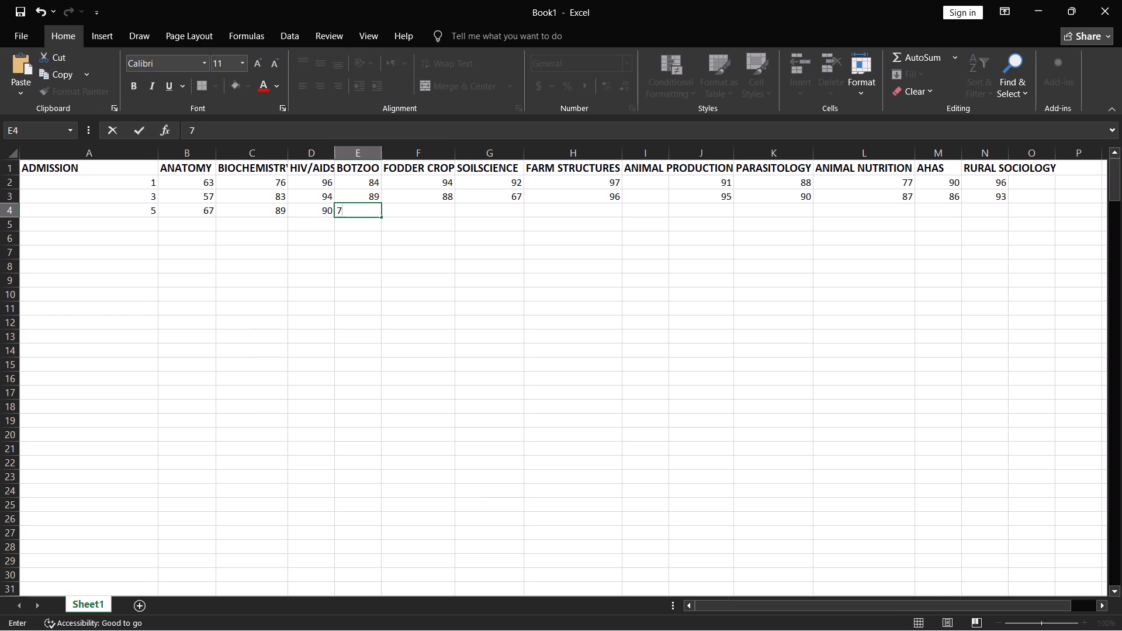
key("2")
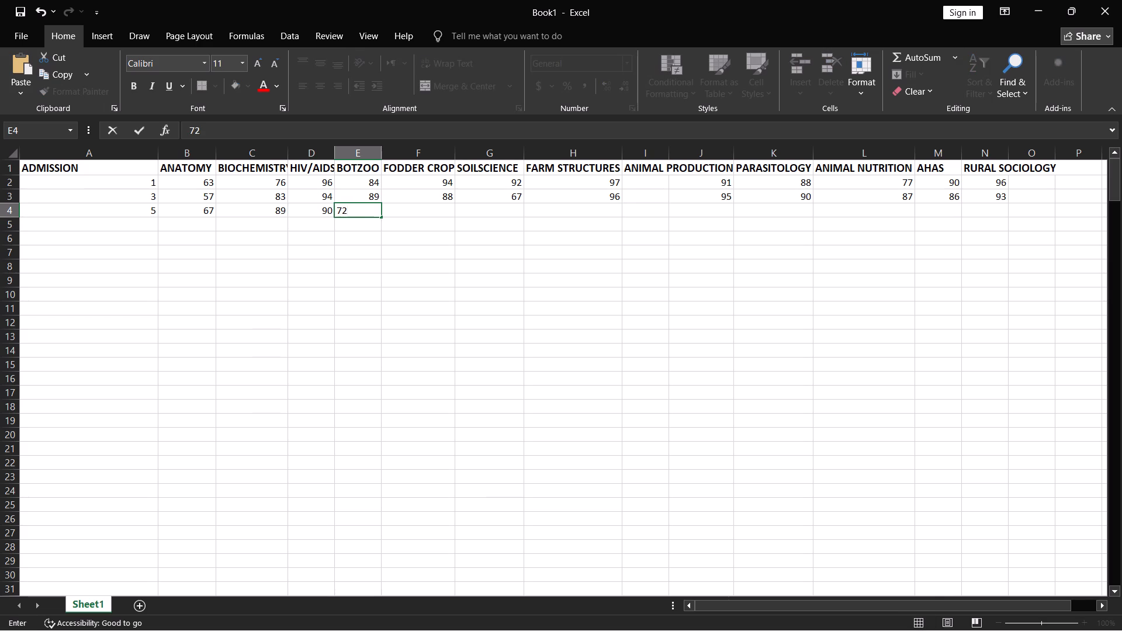
Enter the row 4 marks 79 for FODDER CROP in F4, 83 for SOILSCIENCE in G4 and 92 for FARM STRUCTURES in H4.
left_click(442, 210)
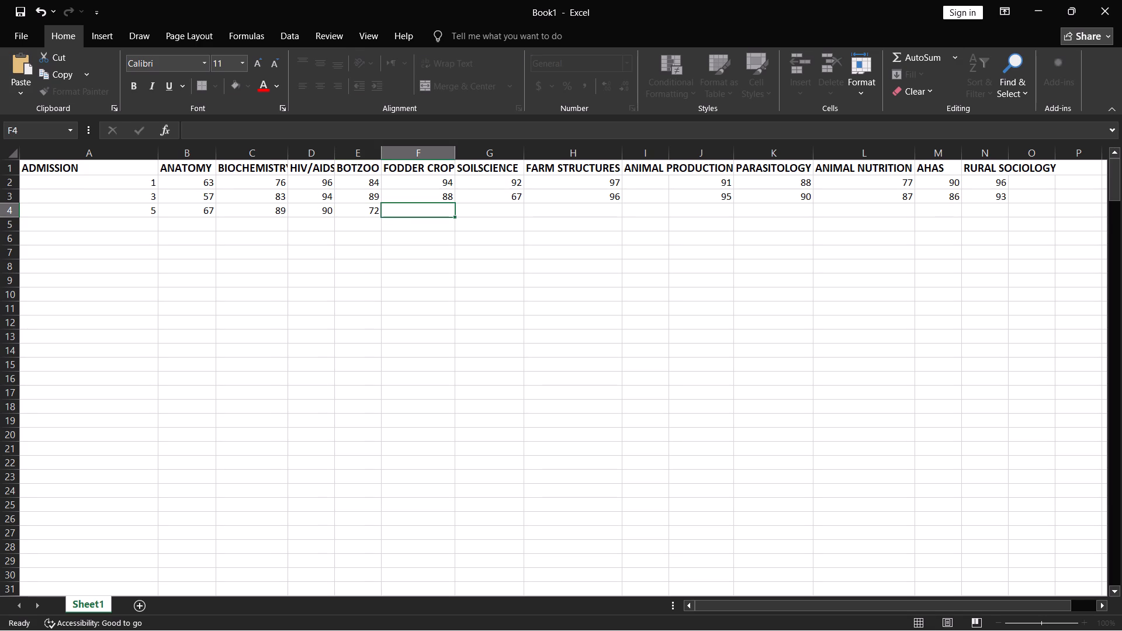
key("7")
key("9")
left_click(508, 207)
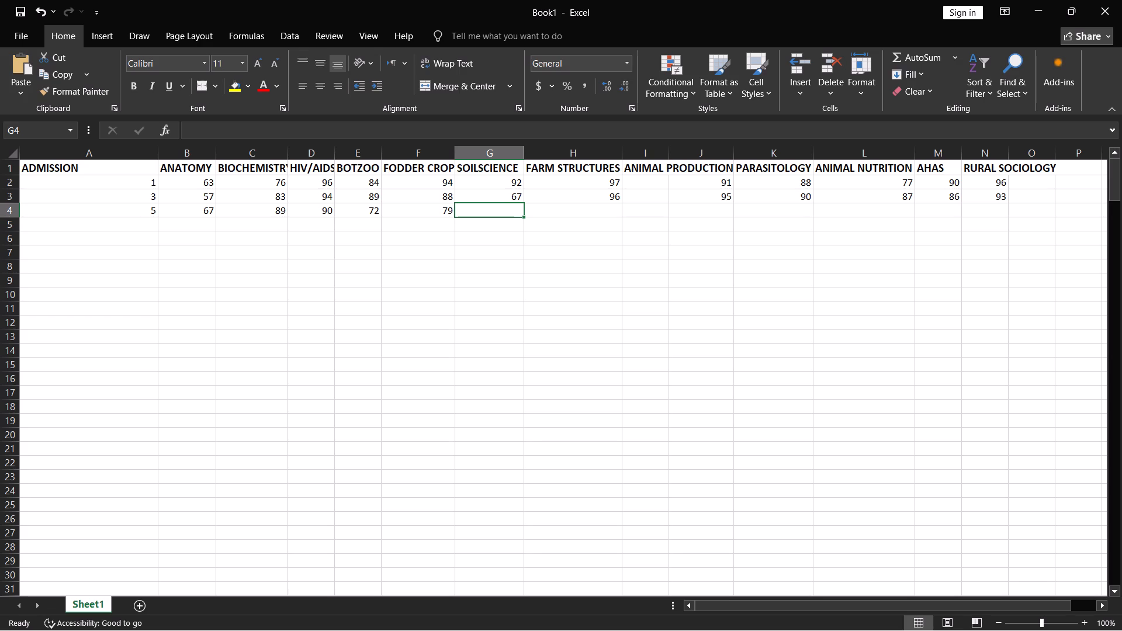
key("8")
key("3")
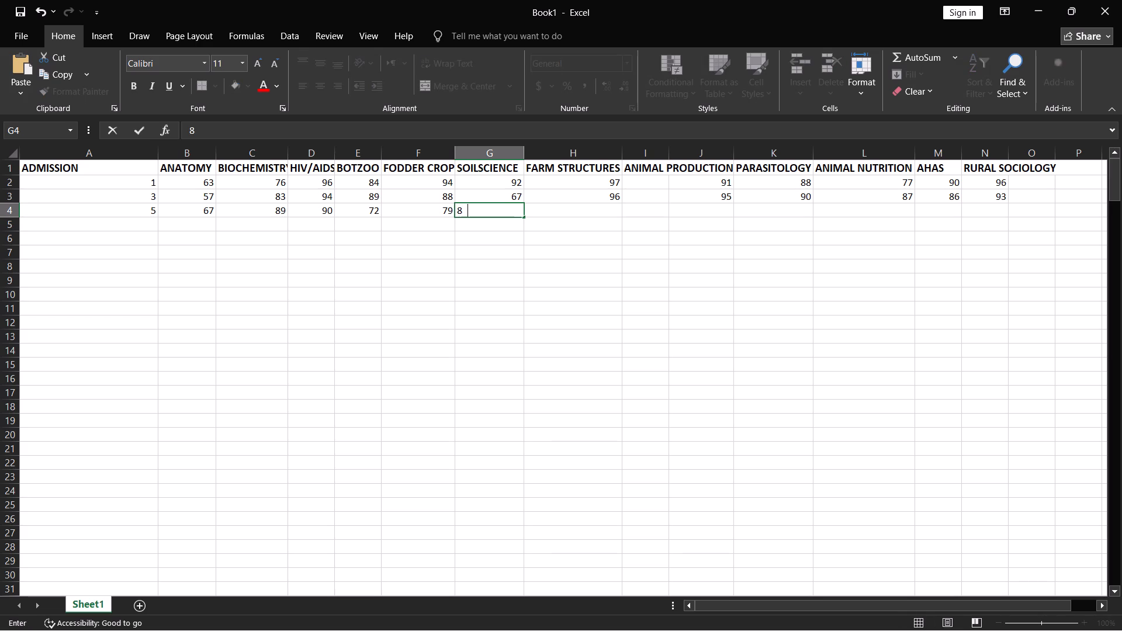
left_click(587, 212)
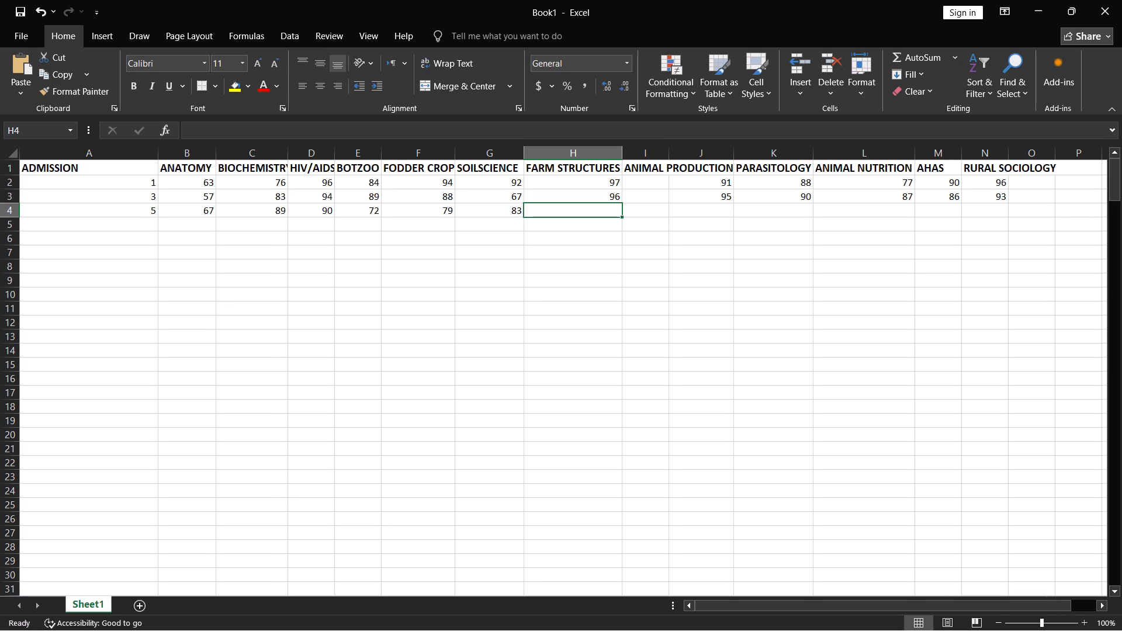
type("92")
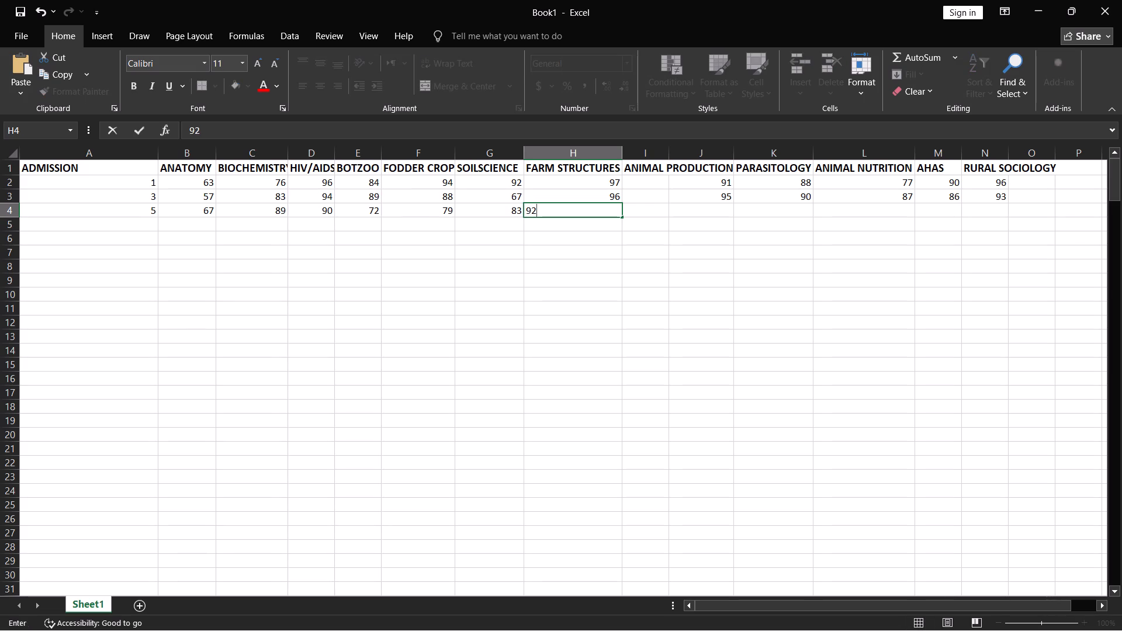
Enter the row 4 marks 90 for ANIMAL PRODUCTION in J4, 83 for PARASITOLOGY in K4 and 89 for ANIMAL NUTRITION in L4.
left_click(696, 210)
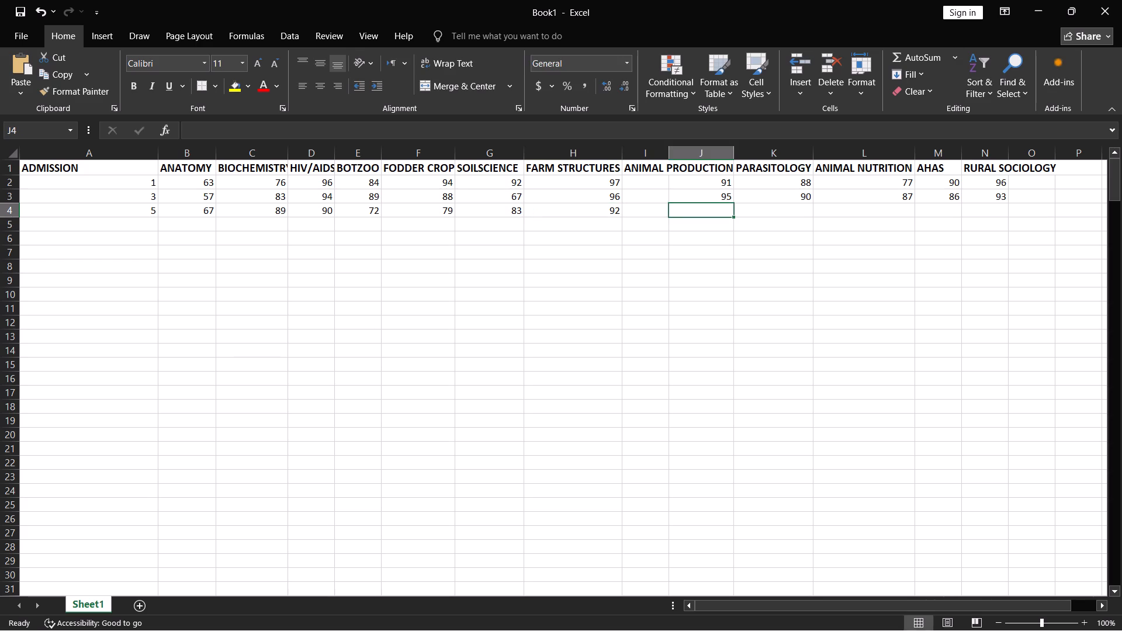
key("9")
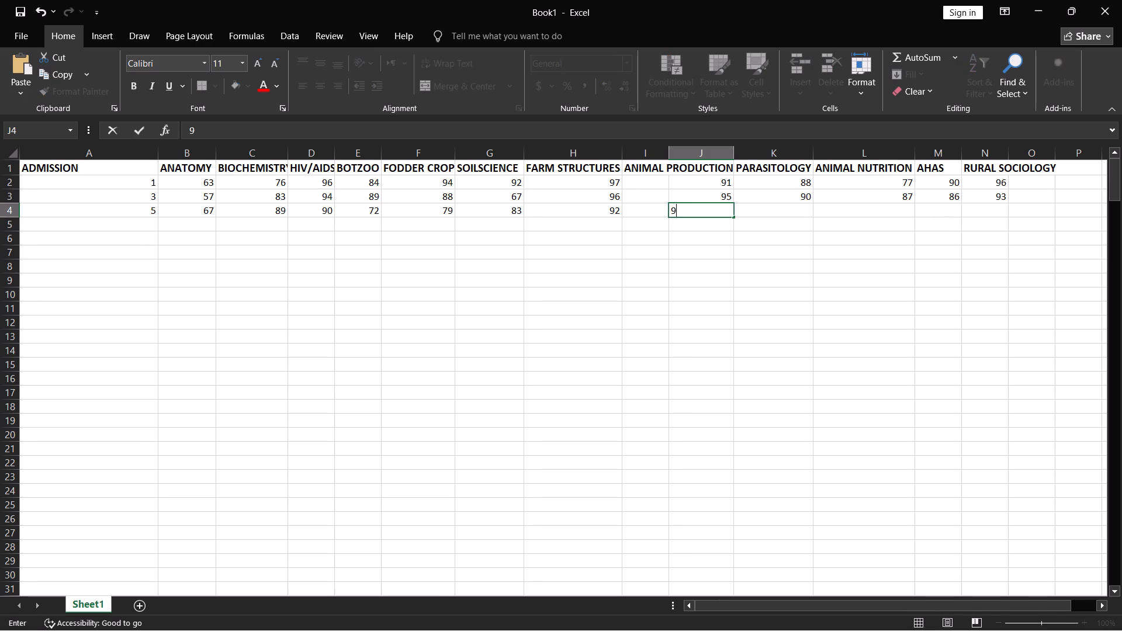
key("0")
left_click(803, 207)
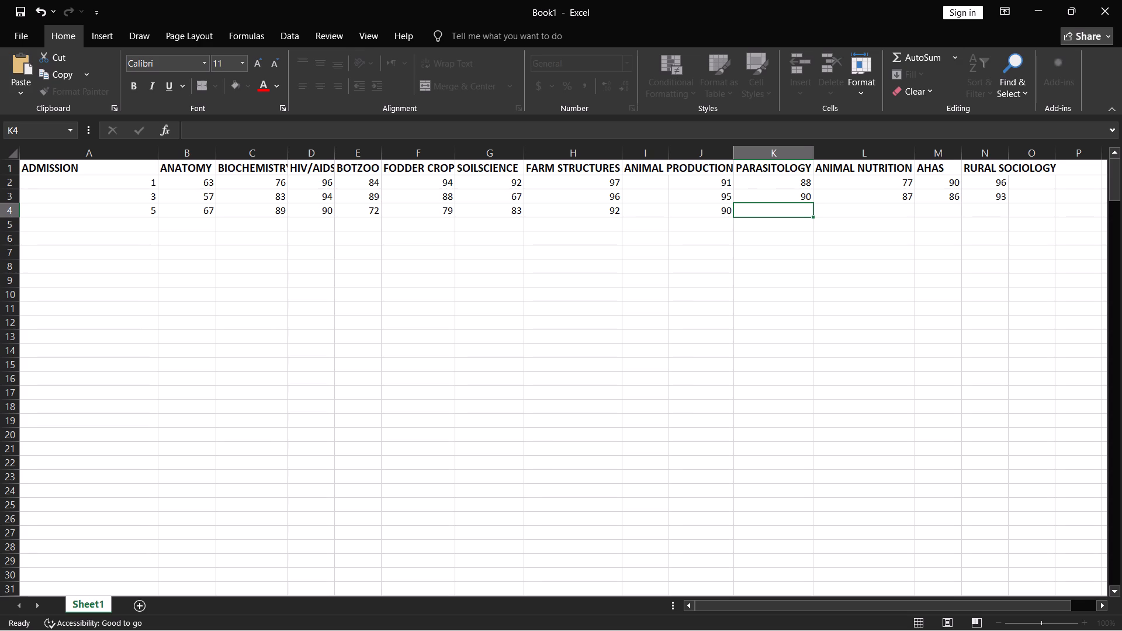
type("83")
left_click(886, 210)
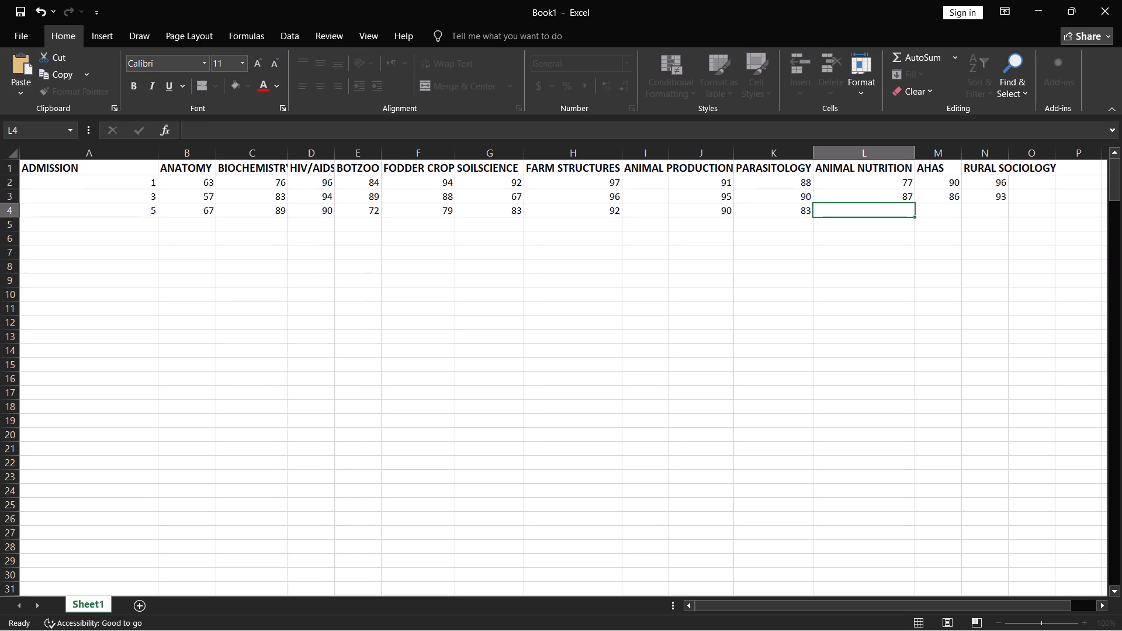
type("89")
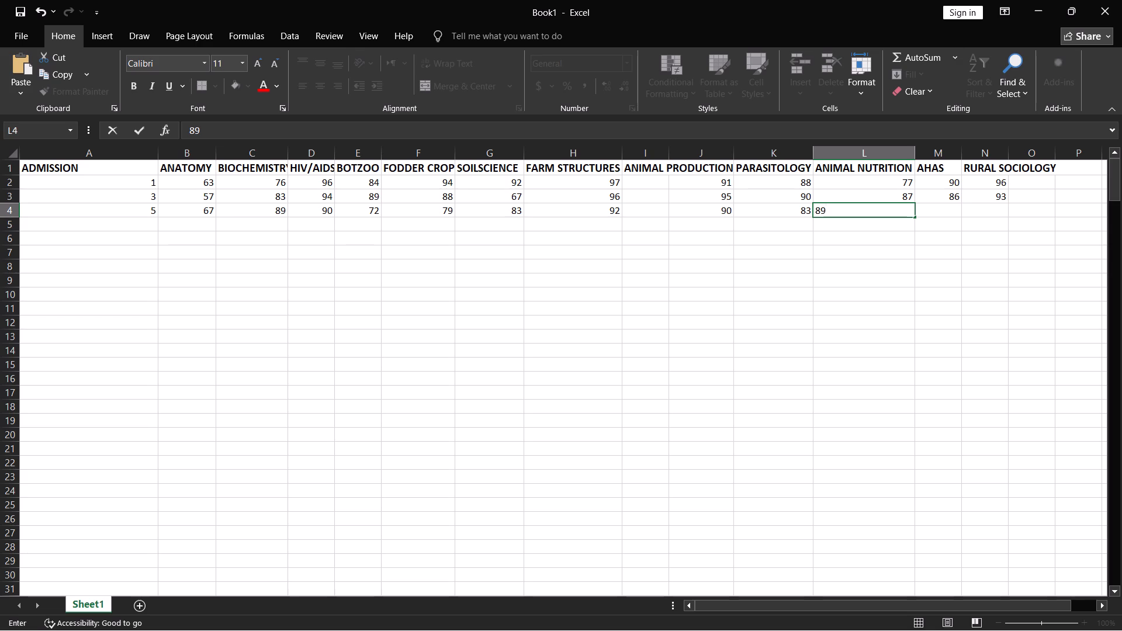
Enter the row 4 marks 77 for AHAS in M4 and 86 for RURAL SOCIOLOGY in N4.
left_click(944, 209)
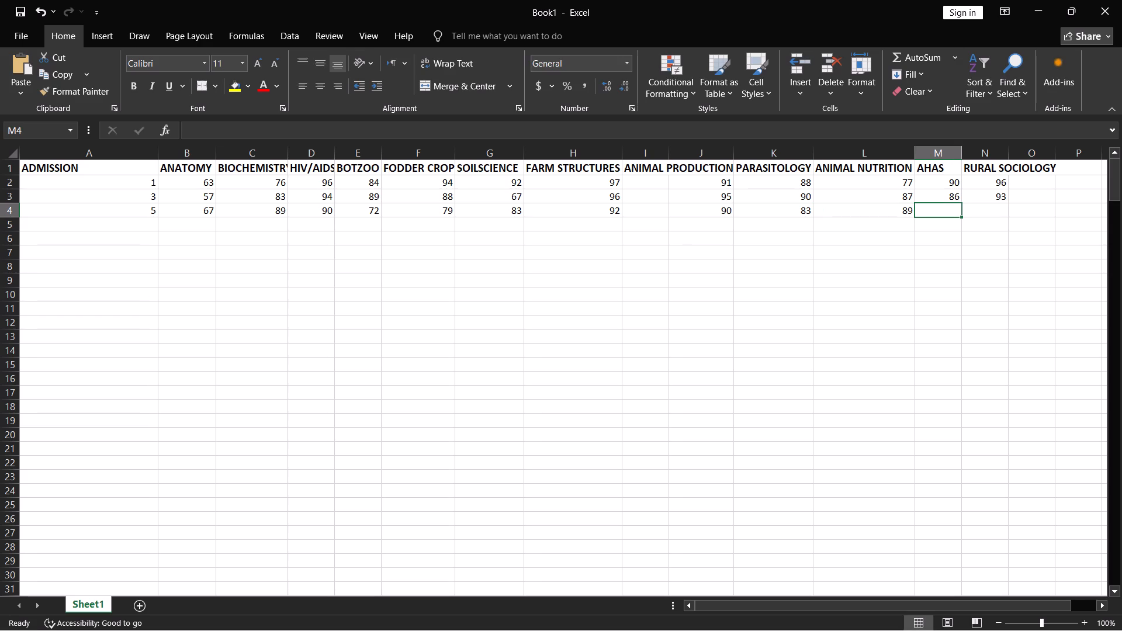
key("5")
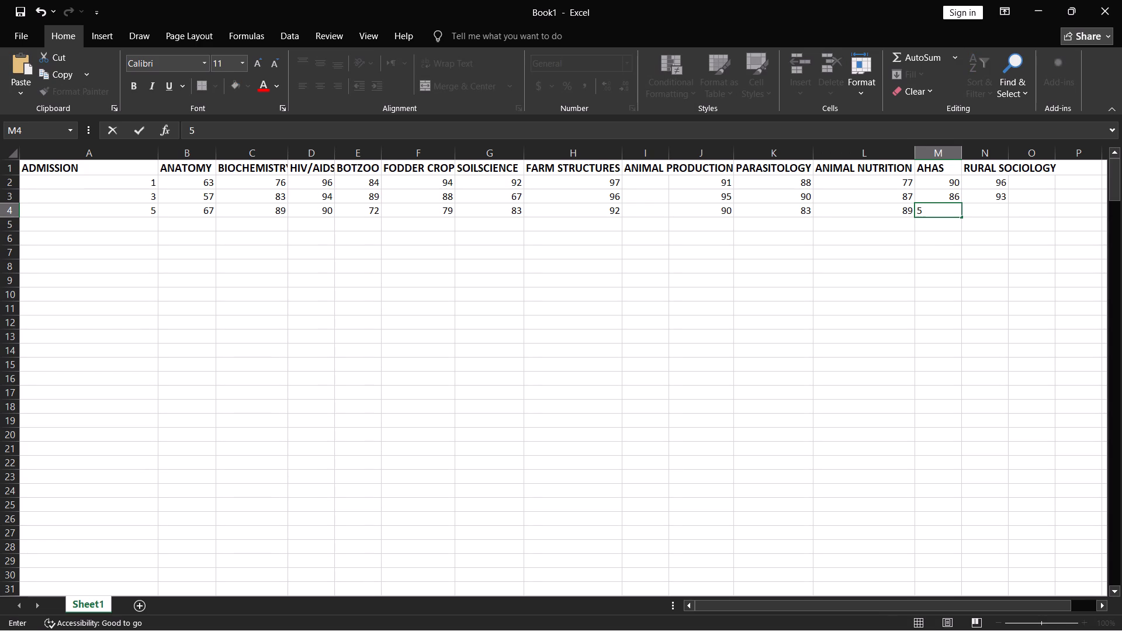
key("BackSpace")
type("77")
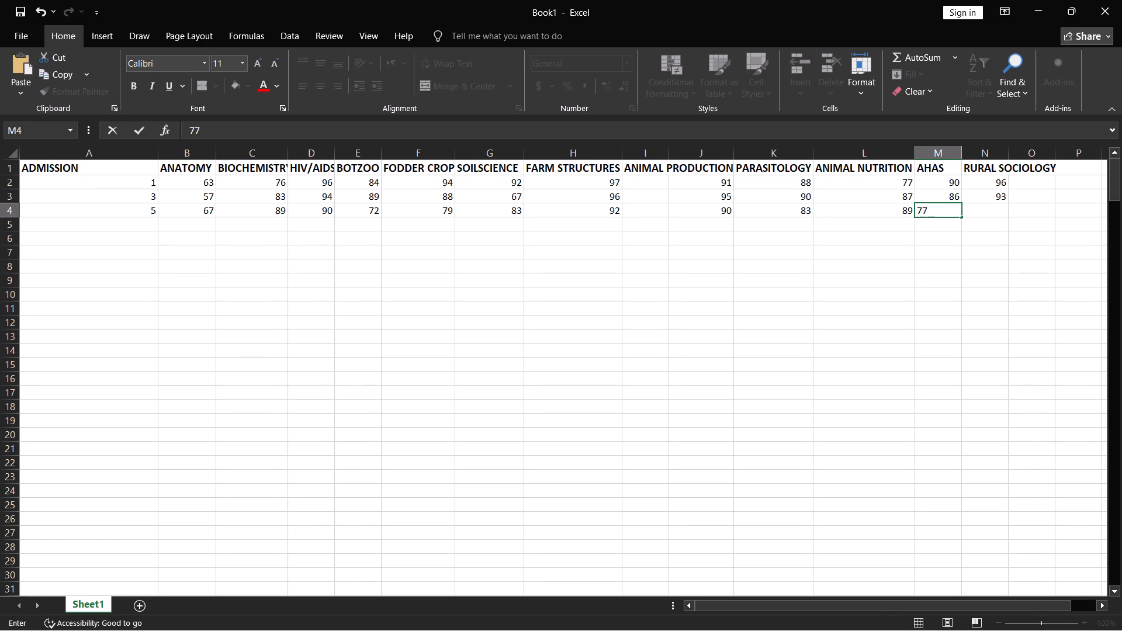
left_click(985, 206)
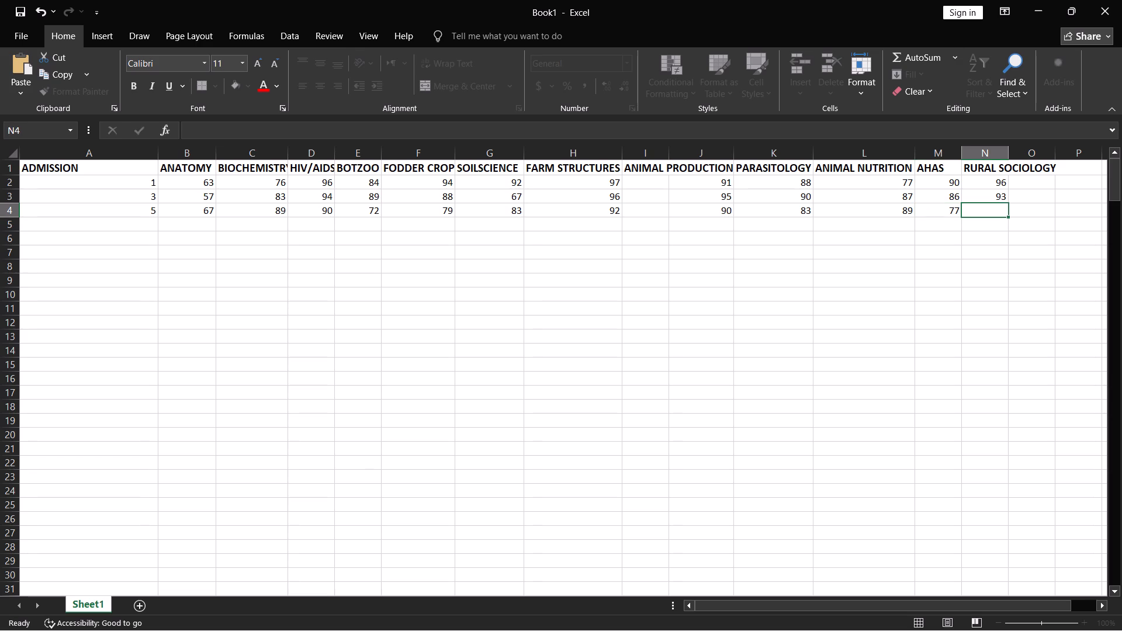
key("8")
key("6")
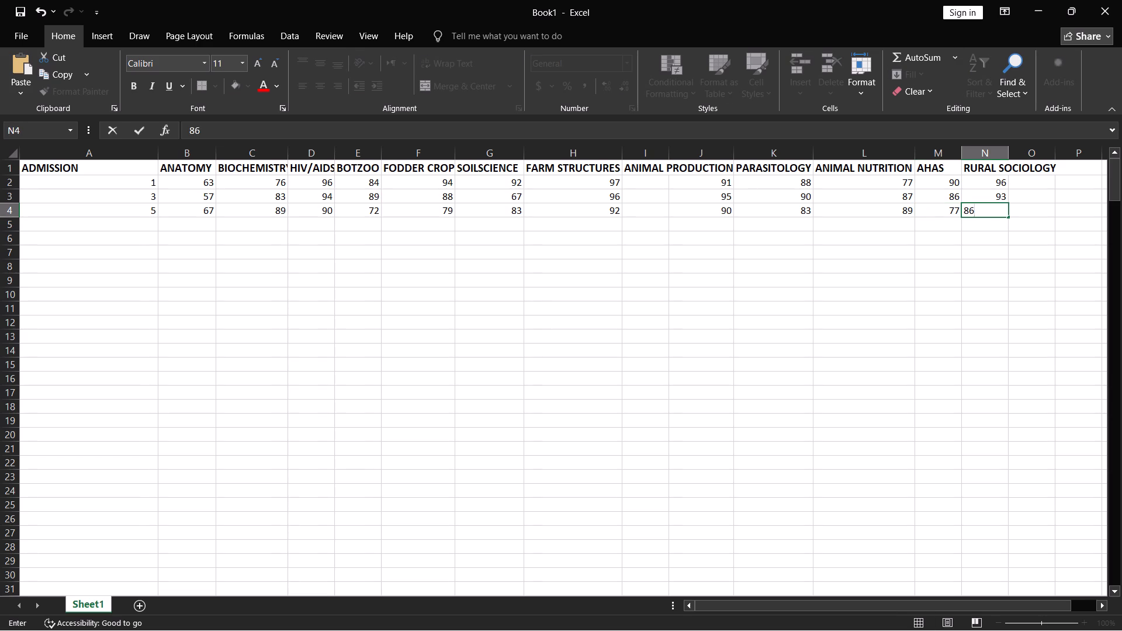
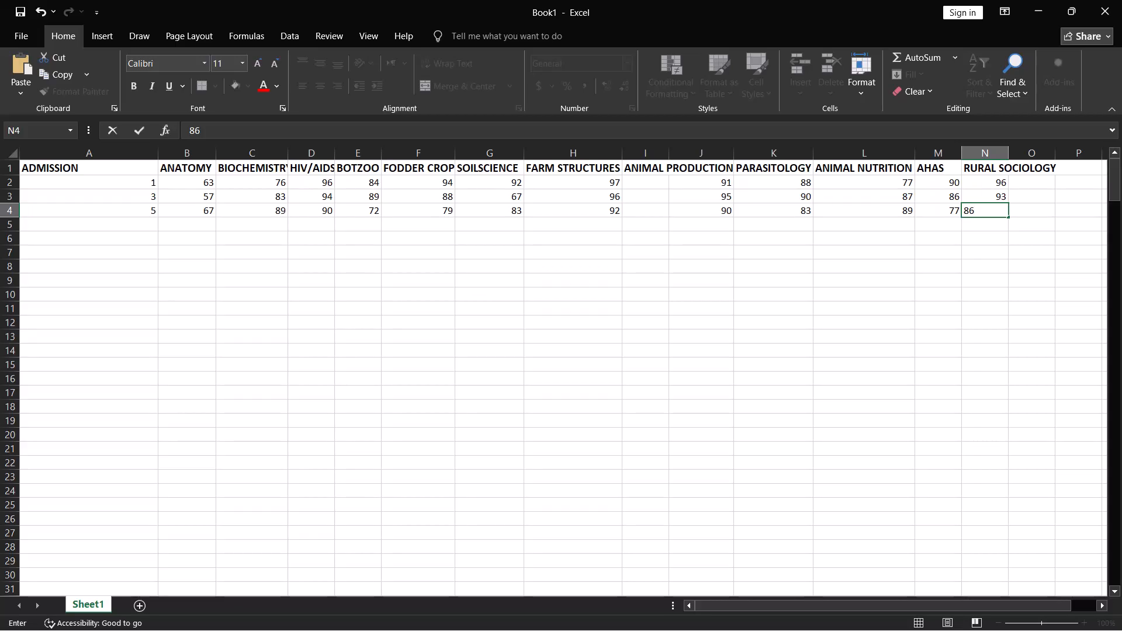
Start the next student row by entering admission number 7 in A5 under ADMISSION.
left_click(150, 226)
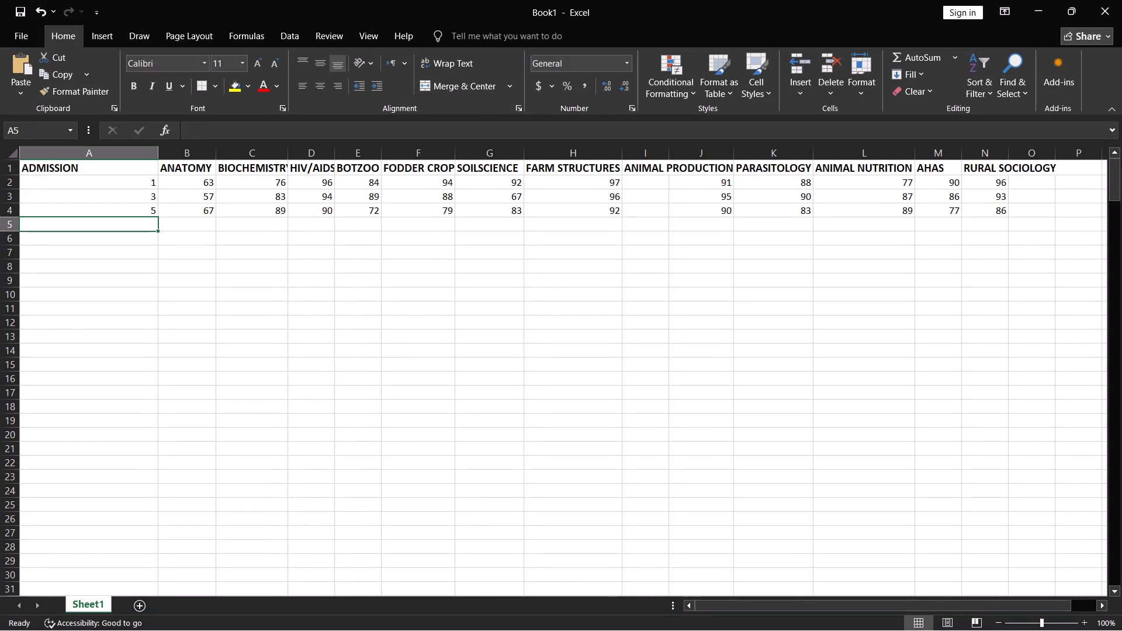
key("7")
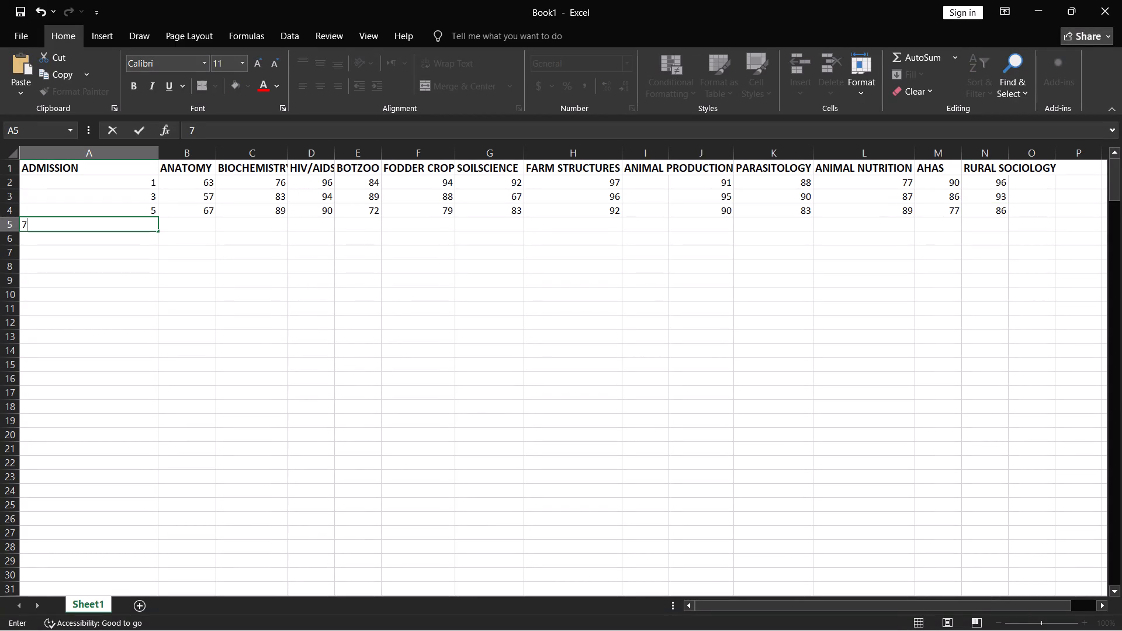
left_click(197, 225)
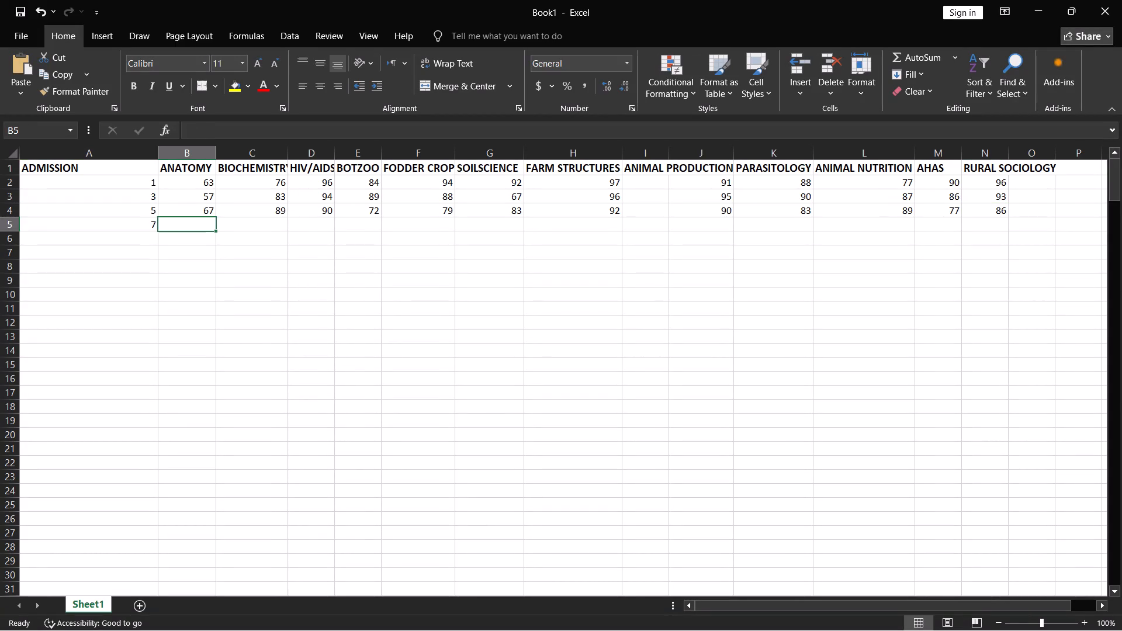
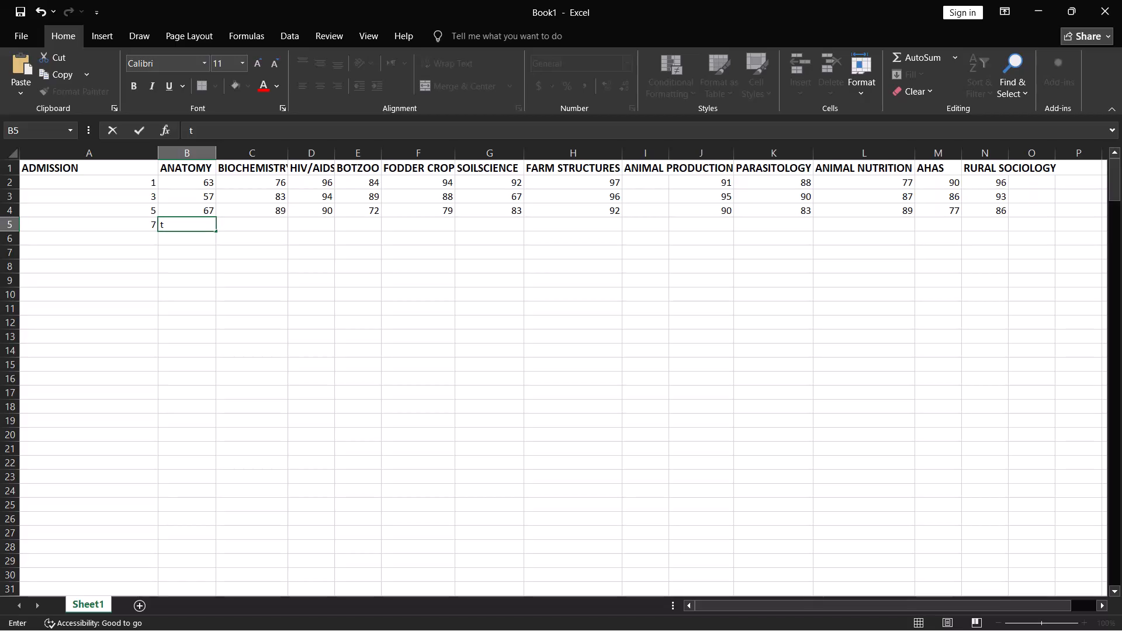
Enter admission 7's marks in row 5: ANATOMY 77, BIOCHEMISTRY 89, HIV/AIDS 76 and BOTZOO 54.
key("BackSpace")
type("77")
left_click(271, 226)
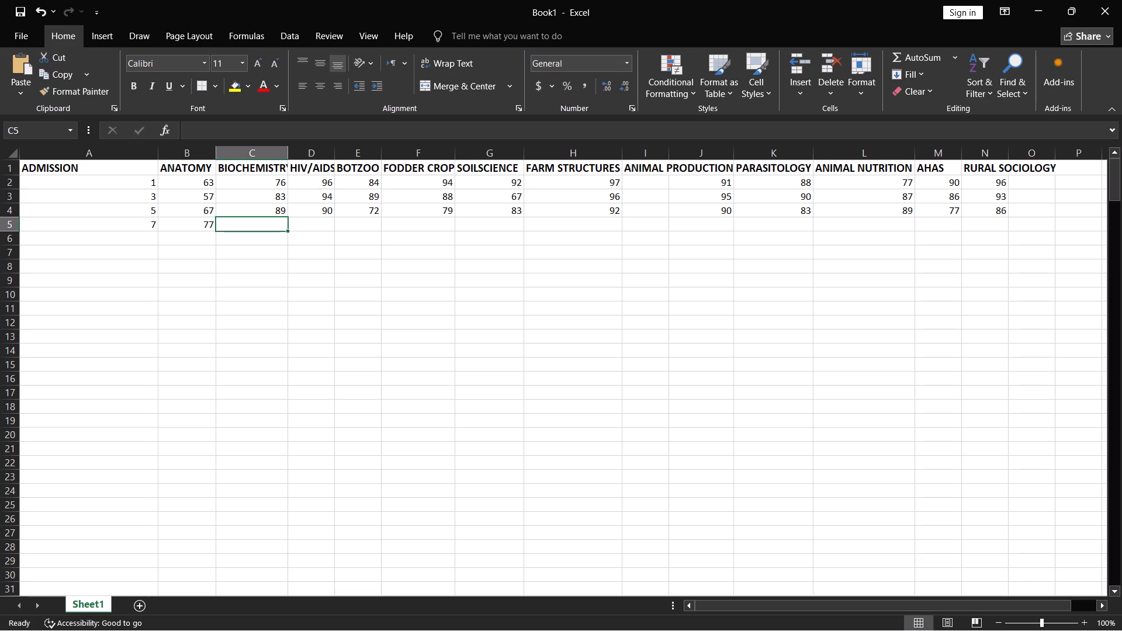
type("89")
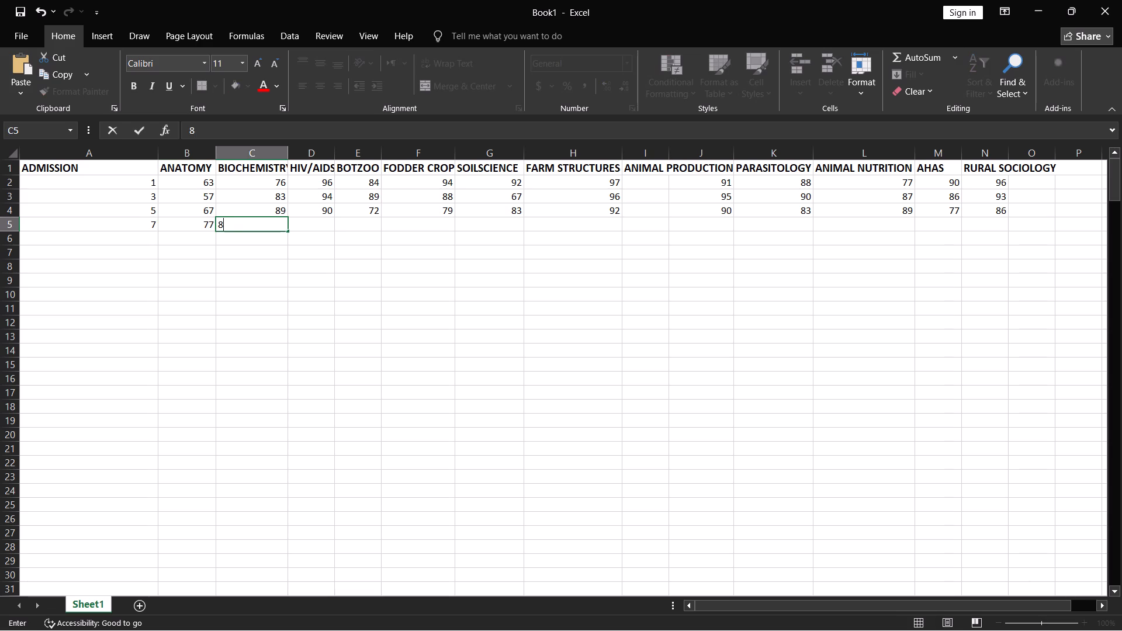
left_click(318, 226)
type("76")
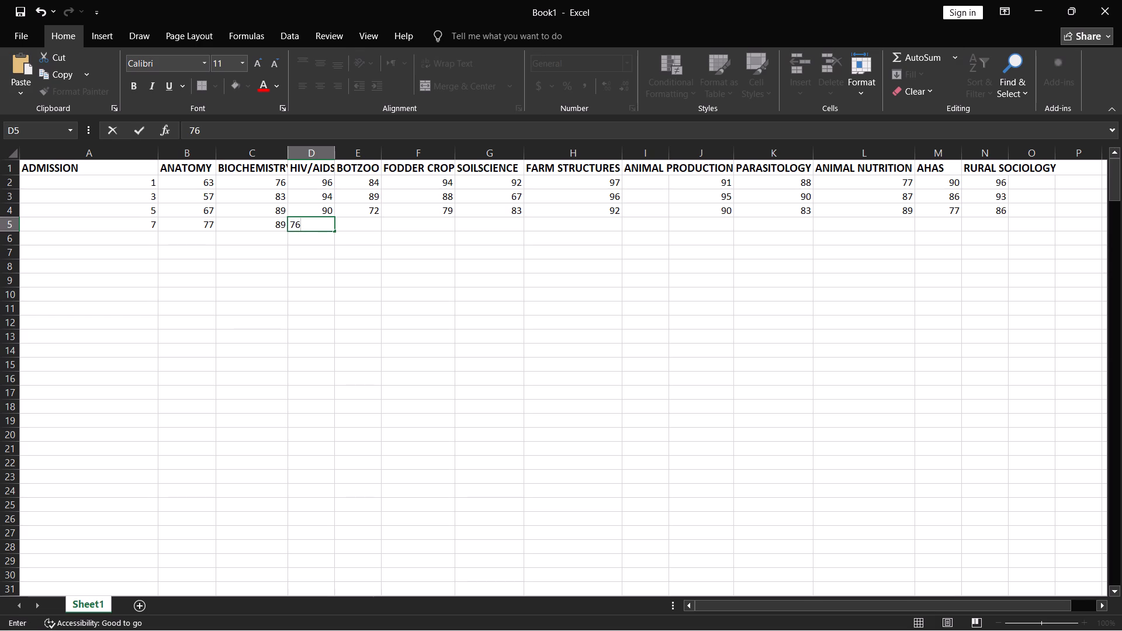
left_click(345, 227)
type("54")
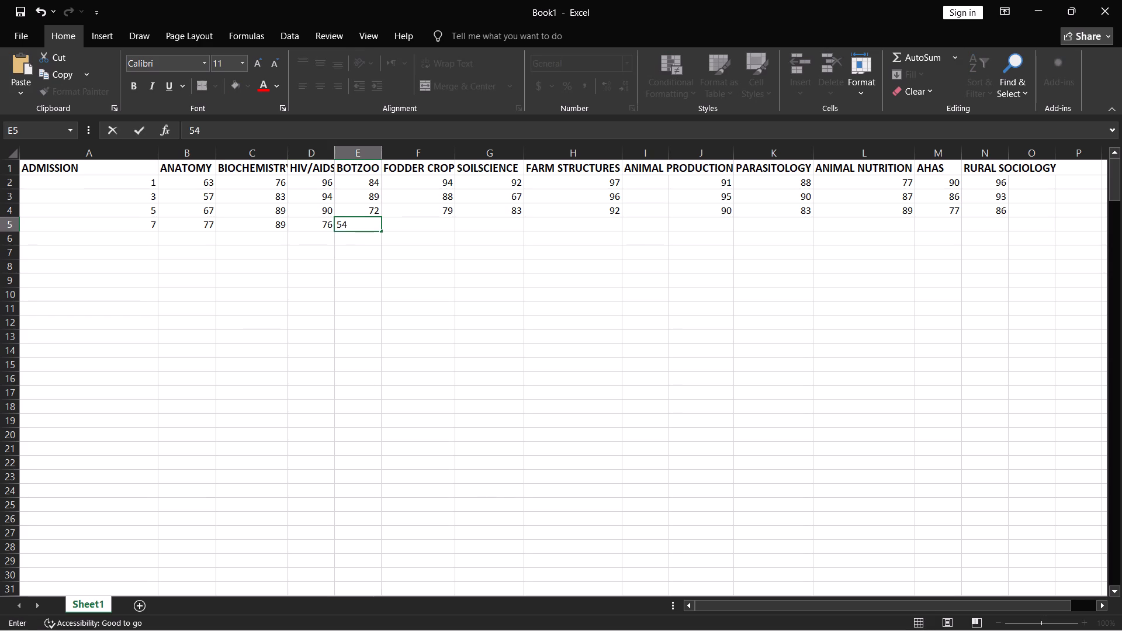
left_click(410, 230)
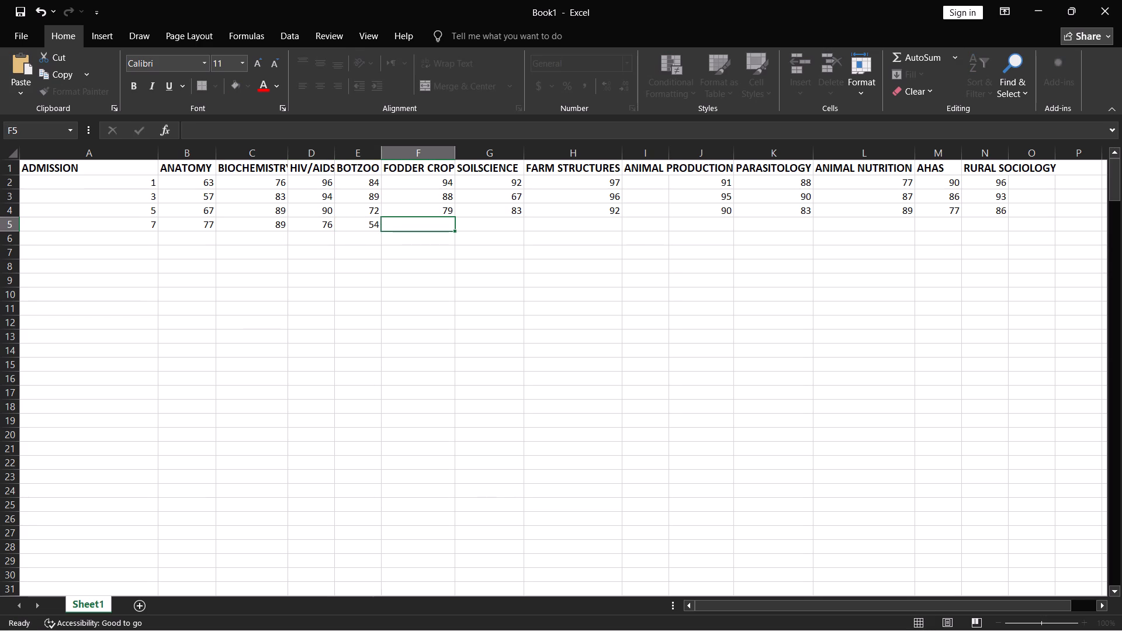
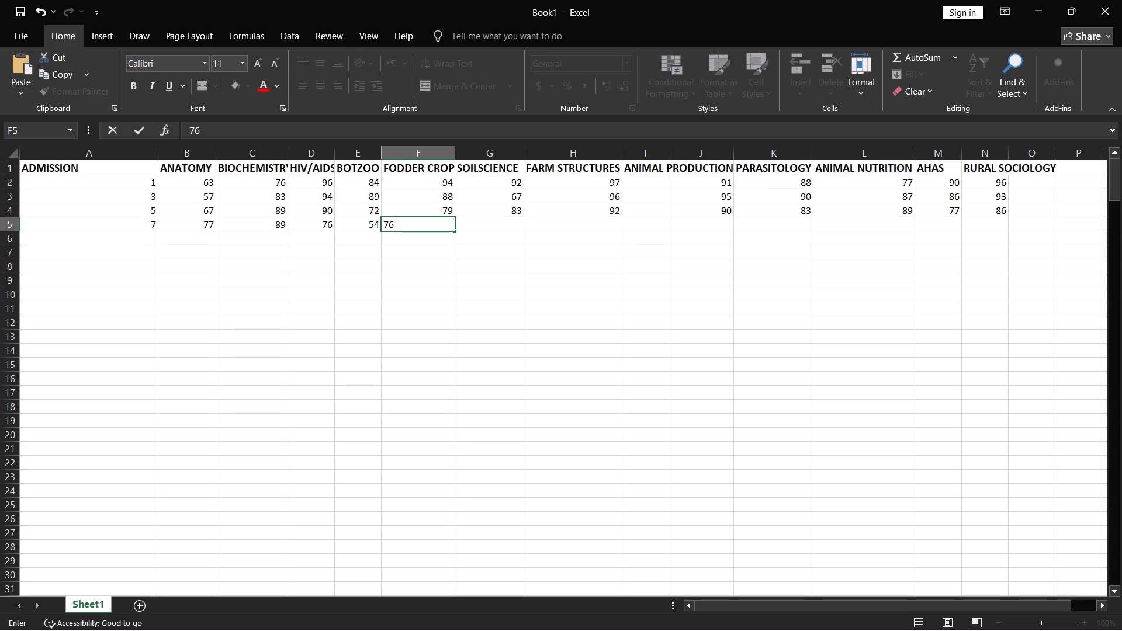
Enter 67 as admission 7's SOILSCIENCE mark in row 5, after the FODDER CROP mark.
left_click(522, 216)
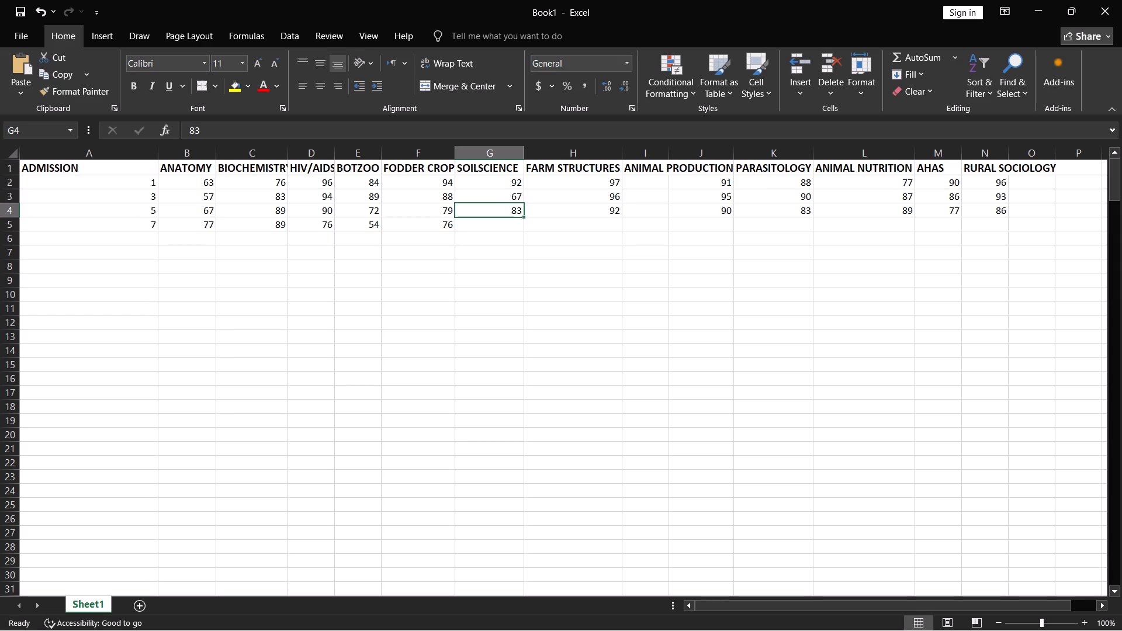
left_click(509, 225)
type("67")
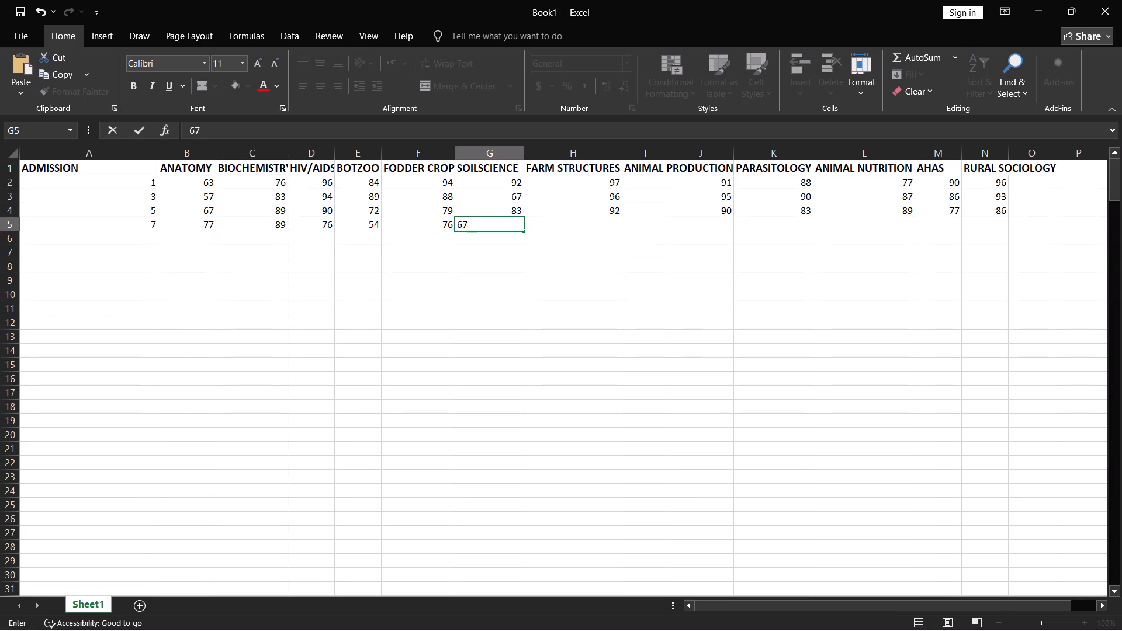
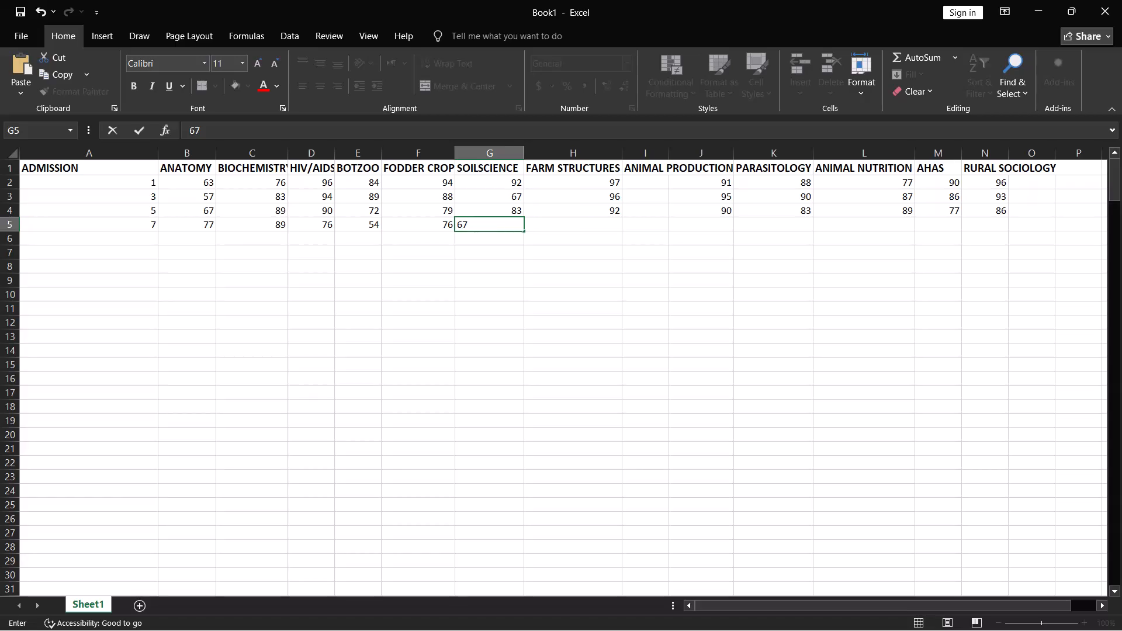
Enter admission 7's marks in row 5: 98 for FARM STRUCTURES and 92 for ANIMAL PRODUCTION in column J.
left_click(595, 231)
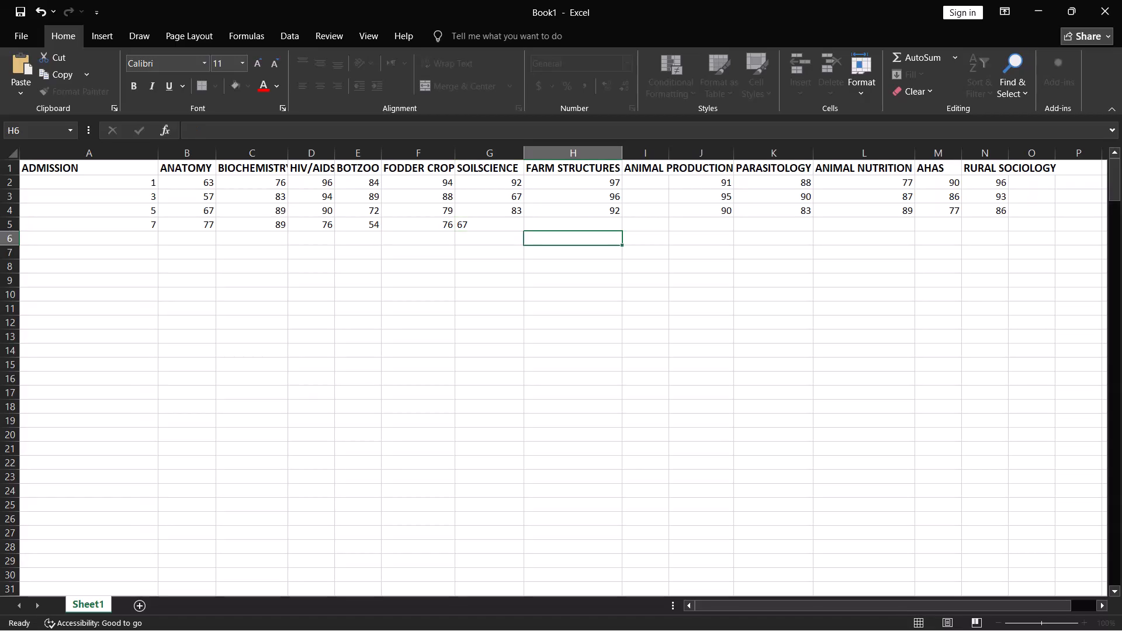
left_click(607, 217)
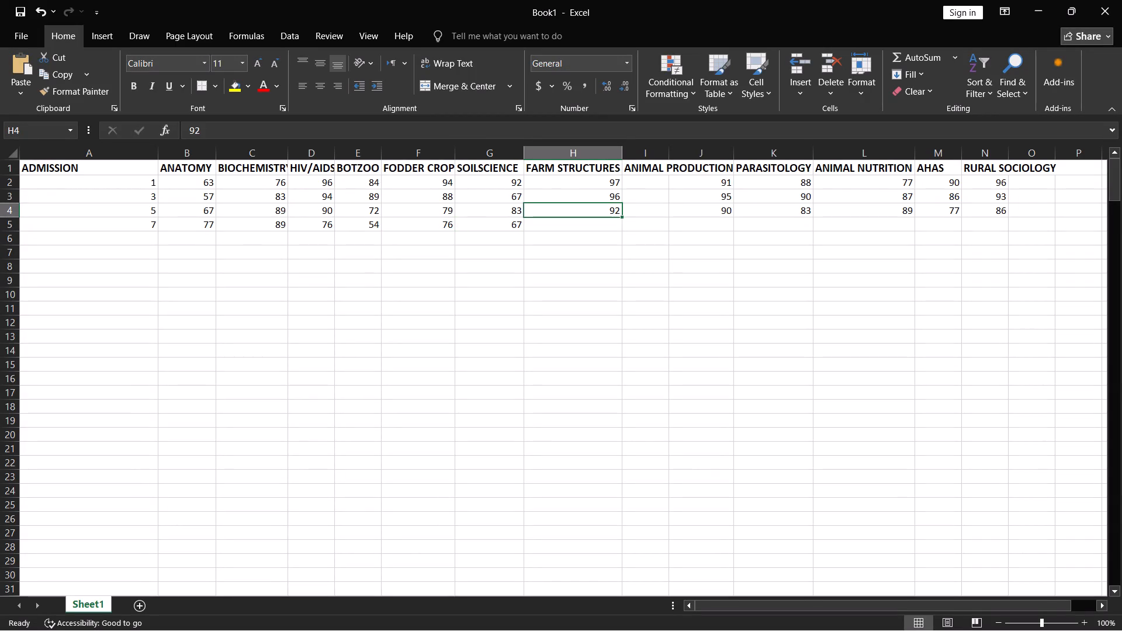
left_click(598, 221)
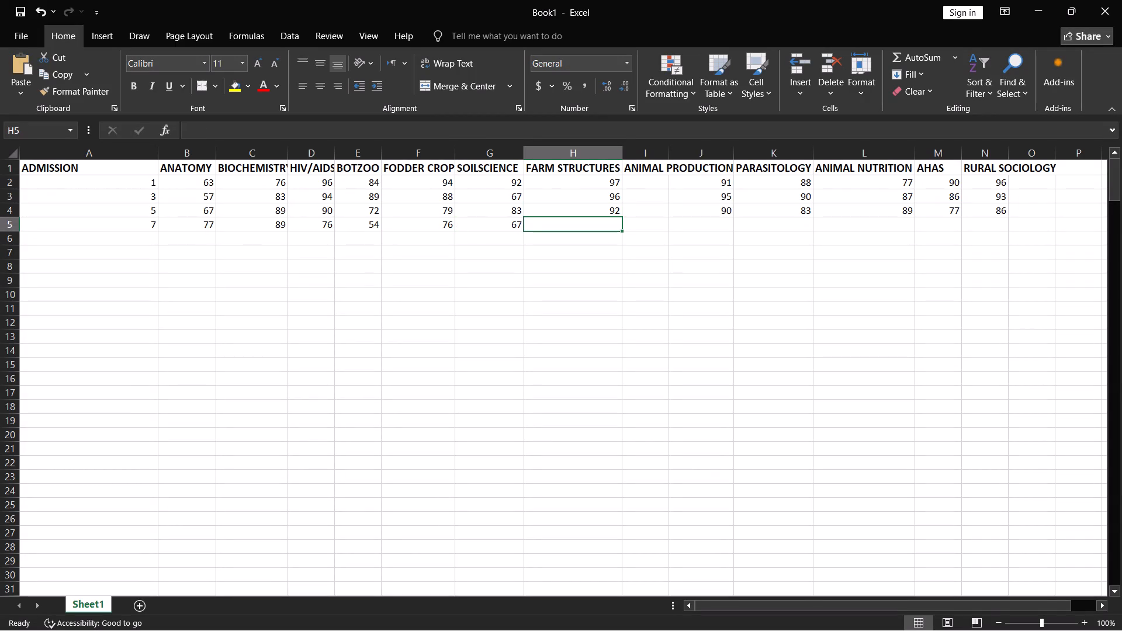
key("9")
key("8")
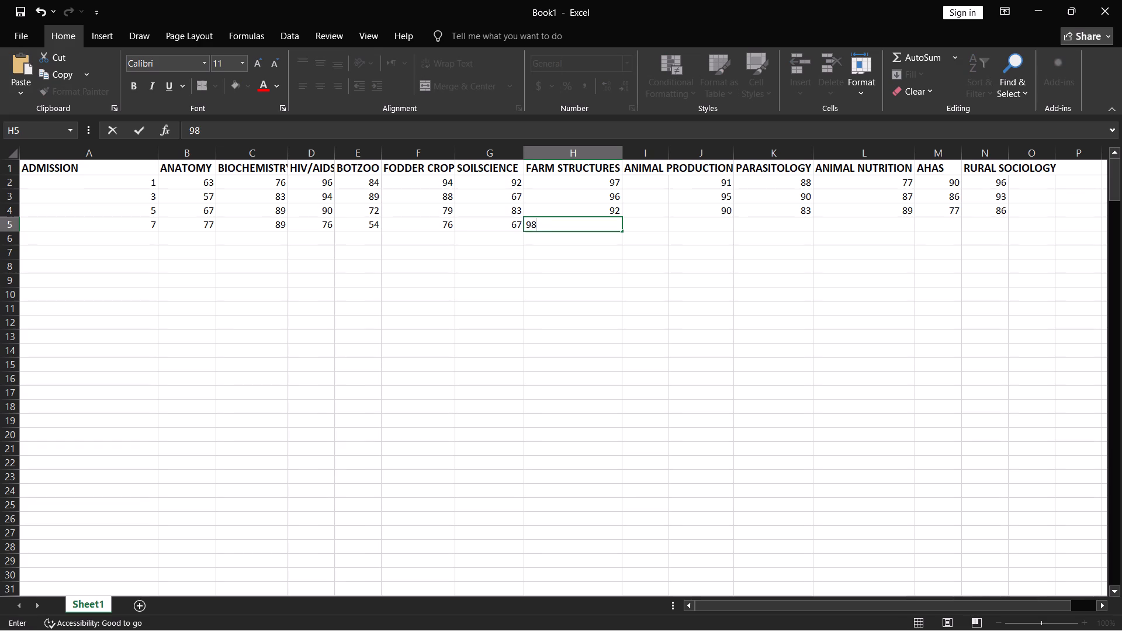
left_click(704, 226)
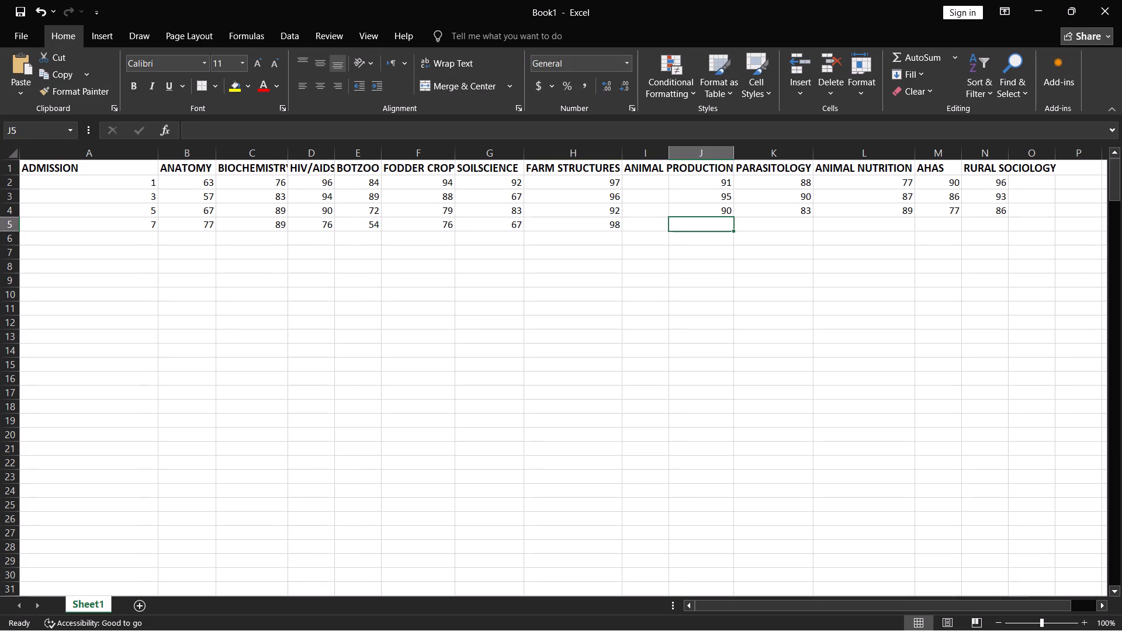
type("92")
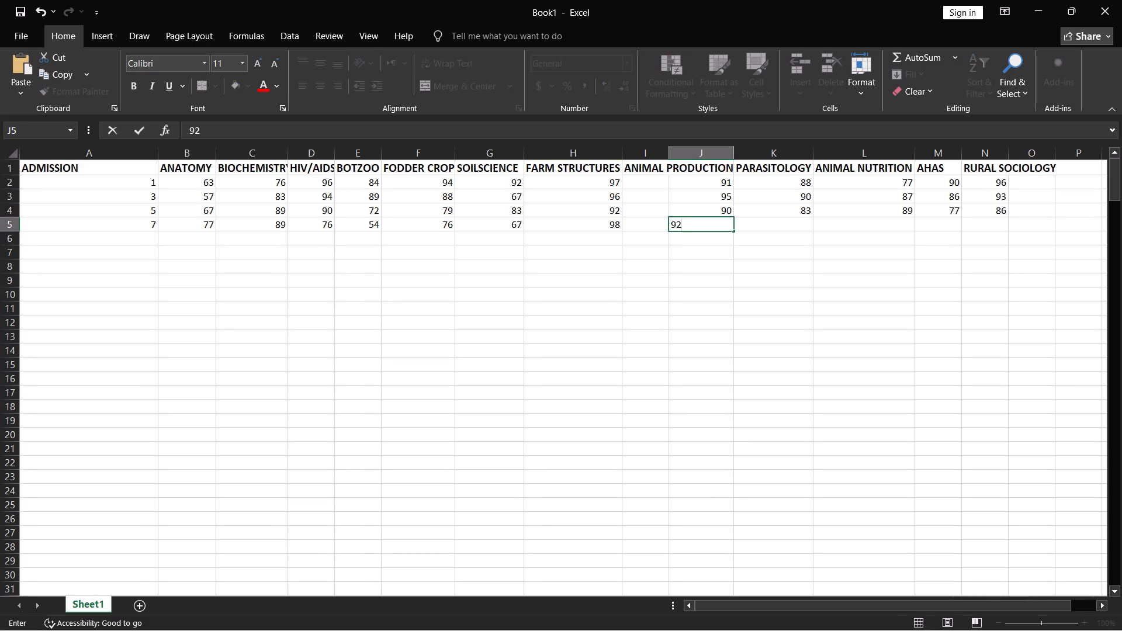
Continue admission 7's row 5 marks with 90 for PARASITOLOGY, 70 for ANIMAL NUTRITION and 85 for AHAS.
left_click(792, 228)
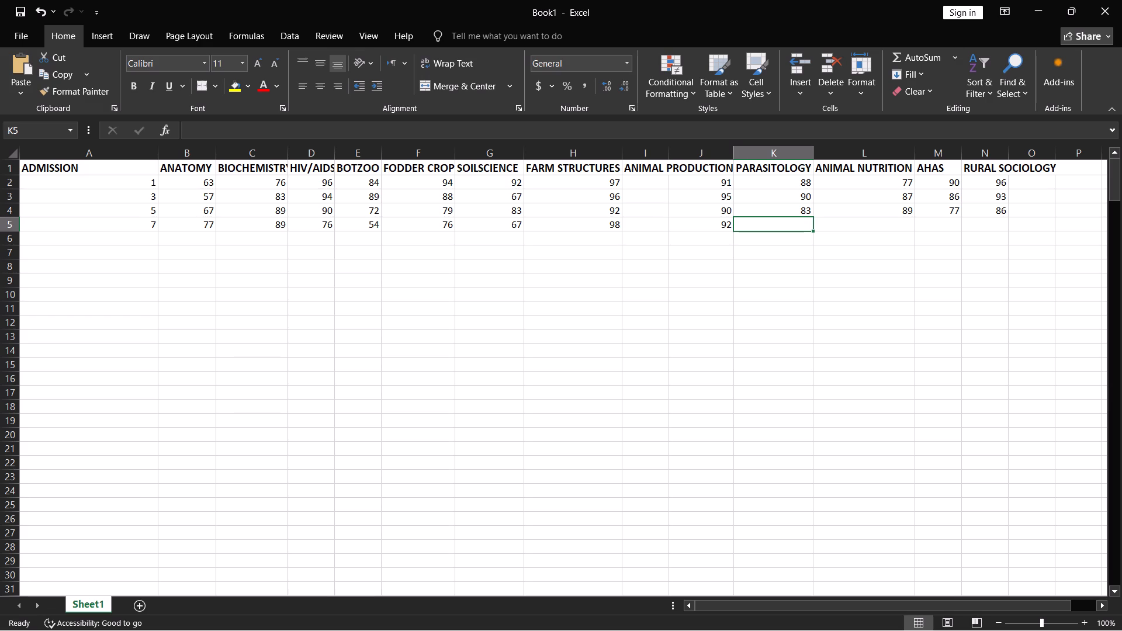
type("90")
left_click(872, 226)
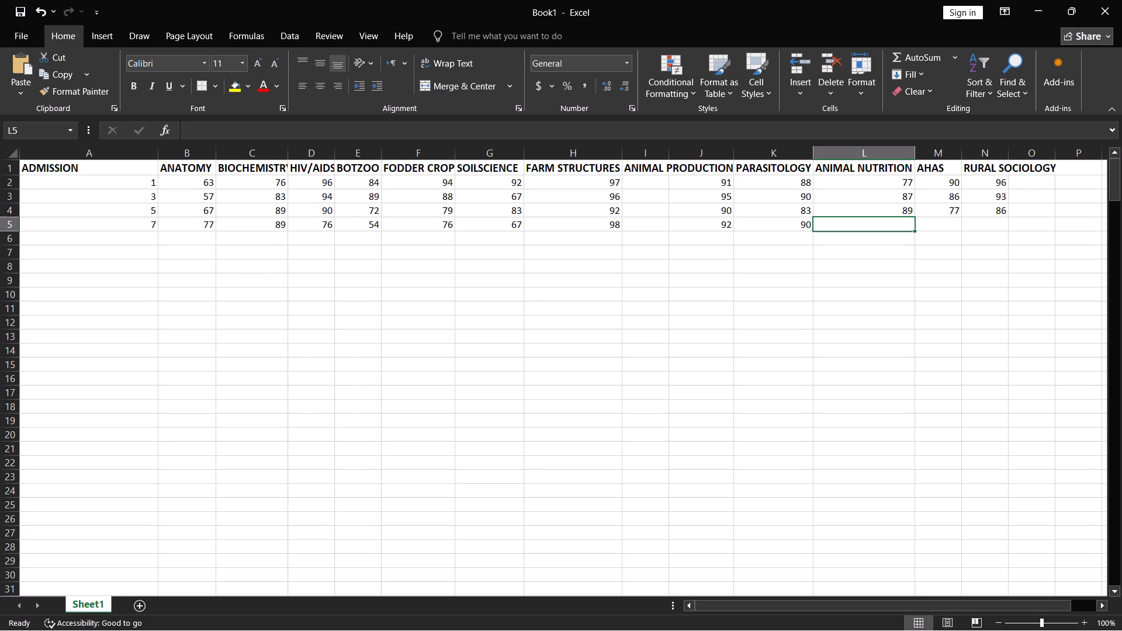
type("70")
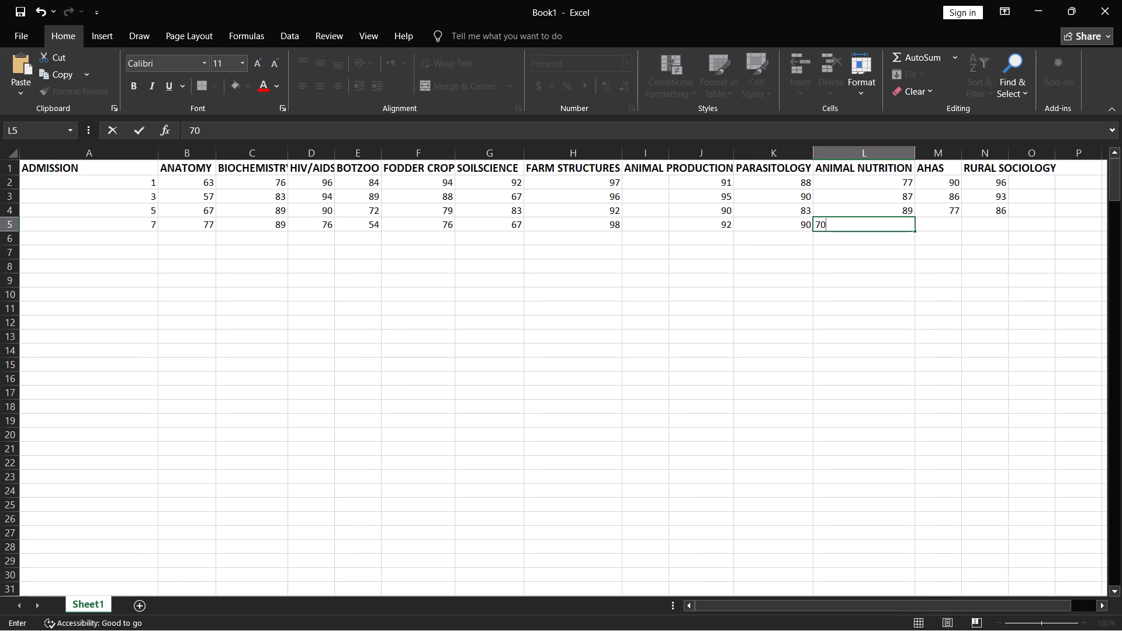
left_click(950, 221)
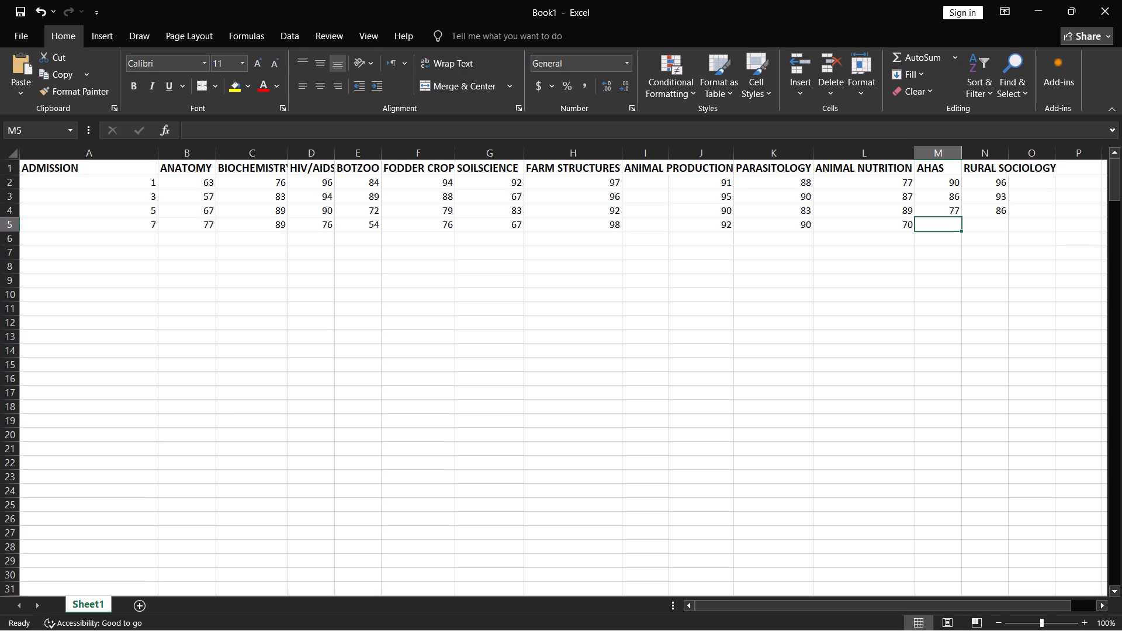
key("8")
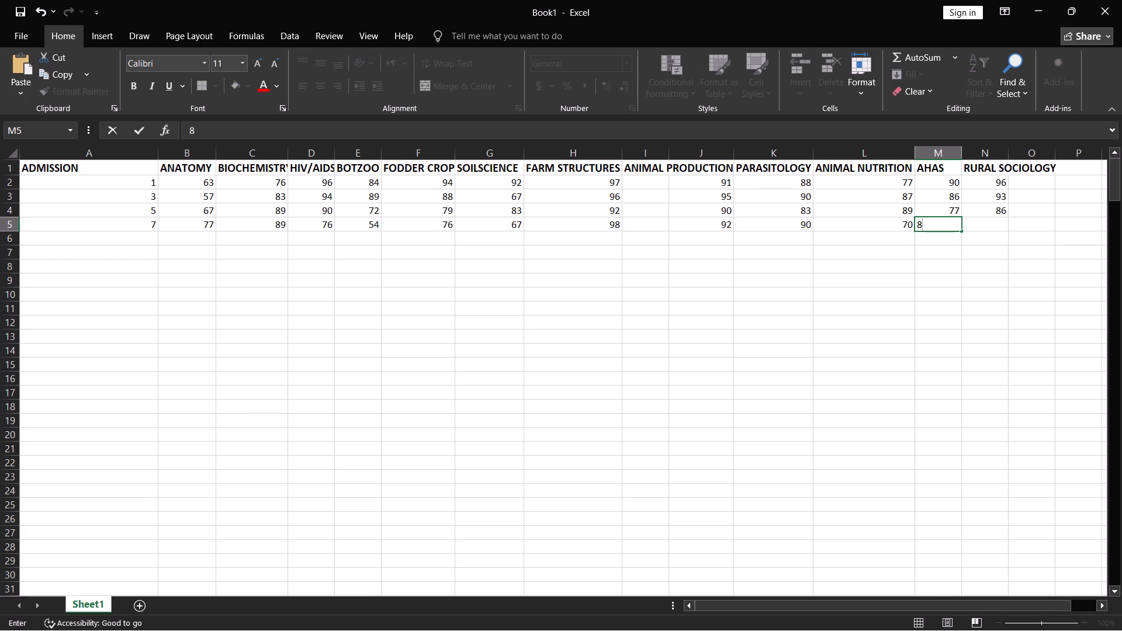
key("5")
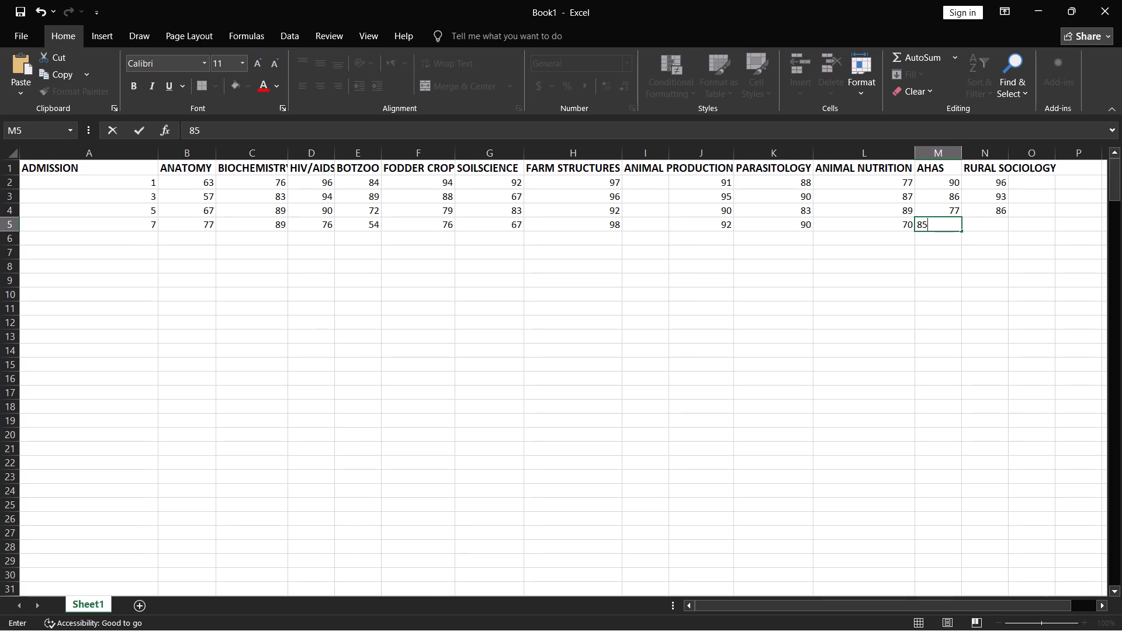
left_click(995, 227)
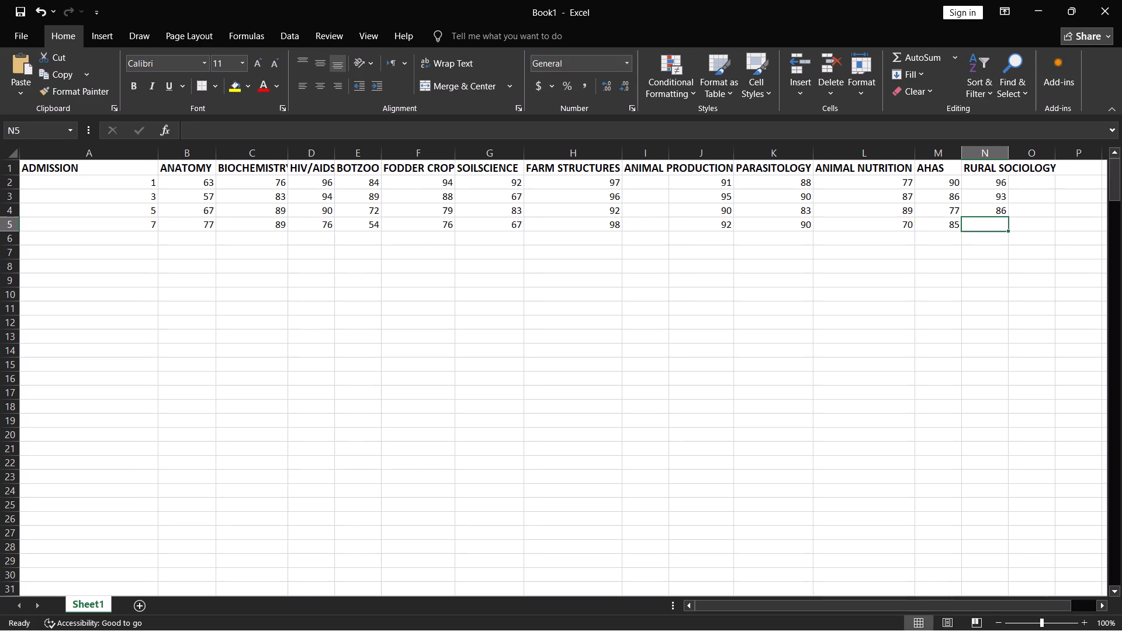
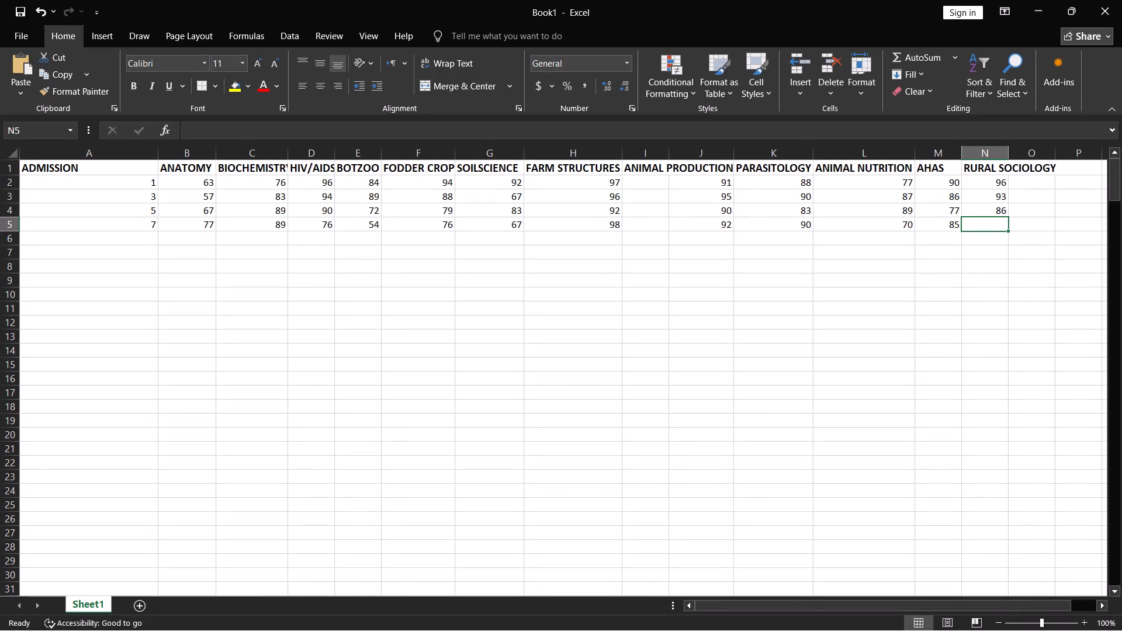
Complete admission 7's marks in row 5 with 88 for RURAL SOCIOLOGY.
type("88")
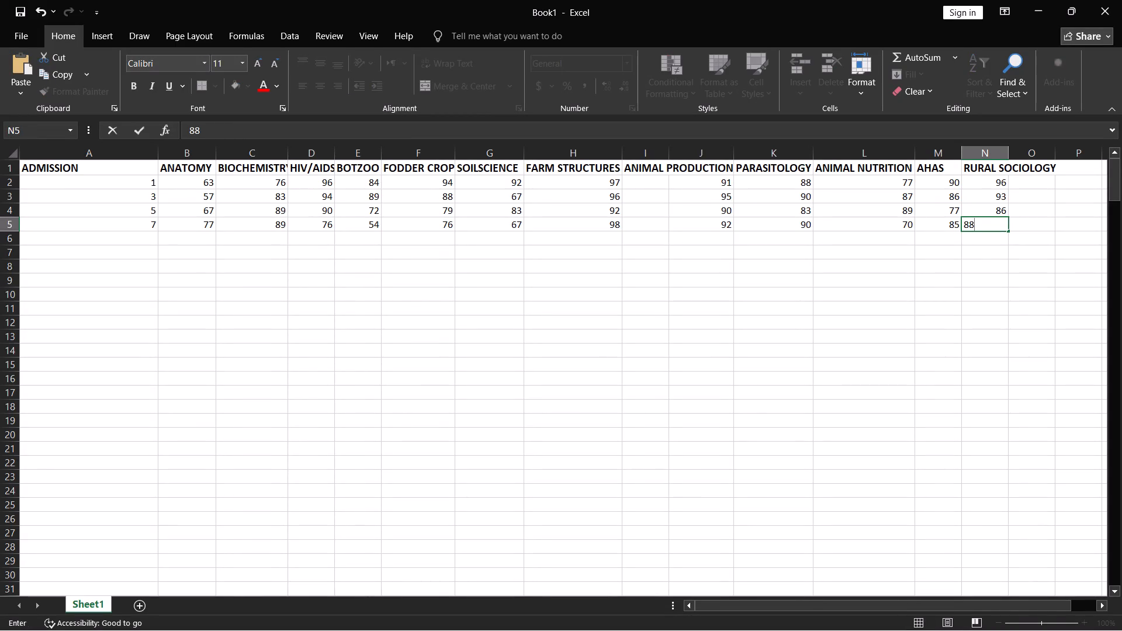
left_click(153, 245)
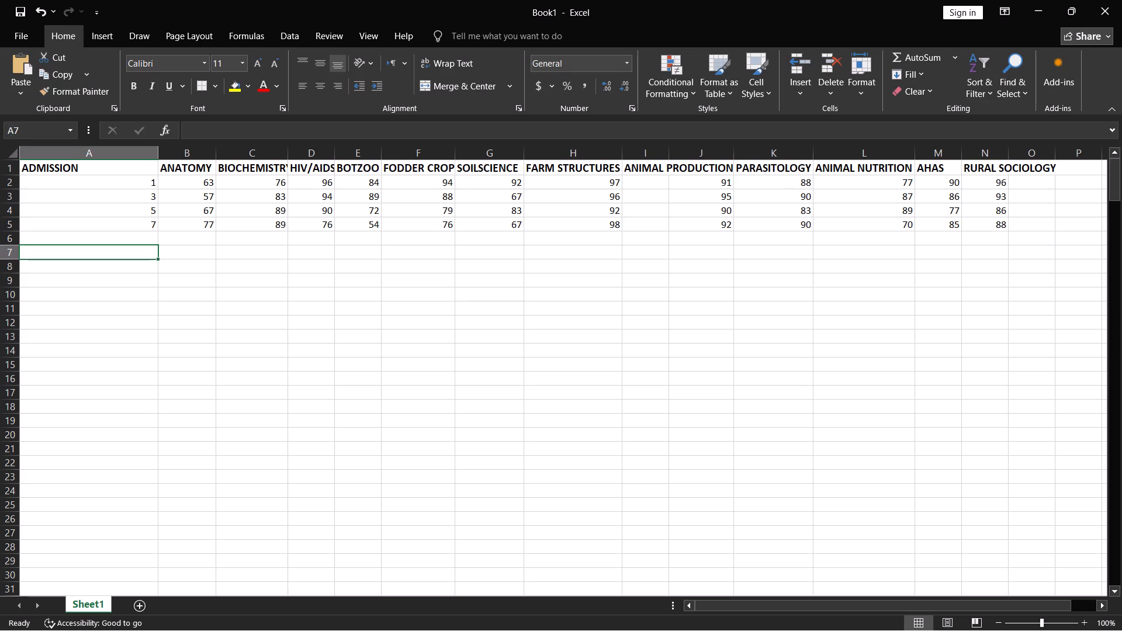
Start row 6 with admission number 9 and enter marks of 52 for ANATOMY and 62 for BIOCHEMISTRY.
left_click(151, 224)
left_click(147, 240)
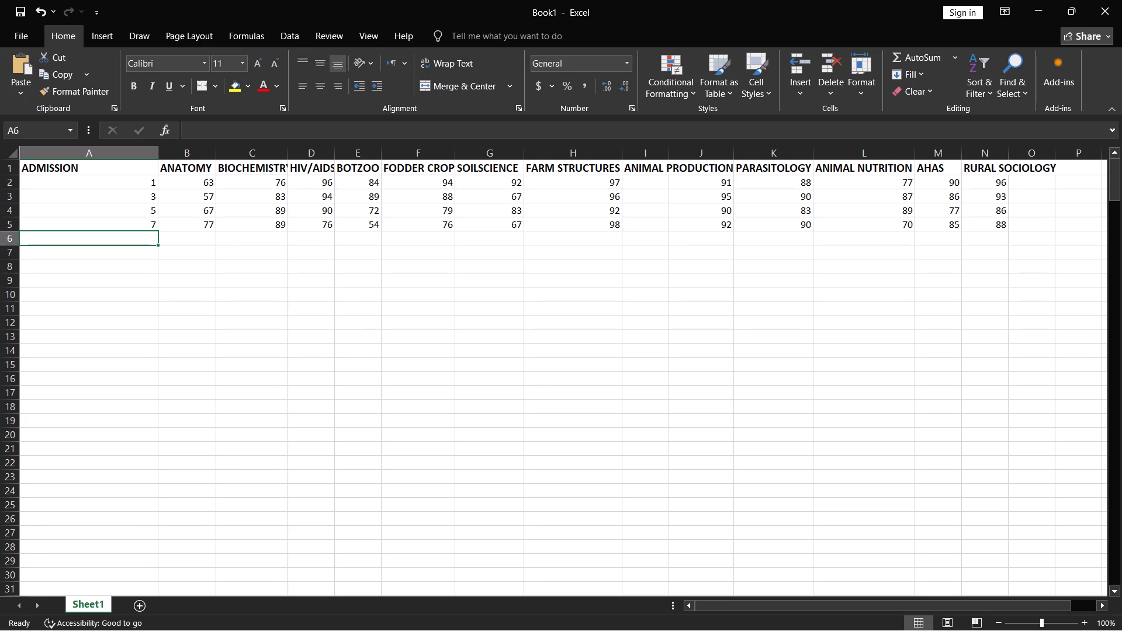
key("9")
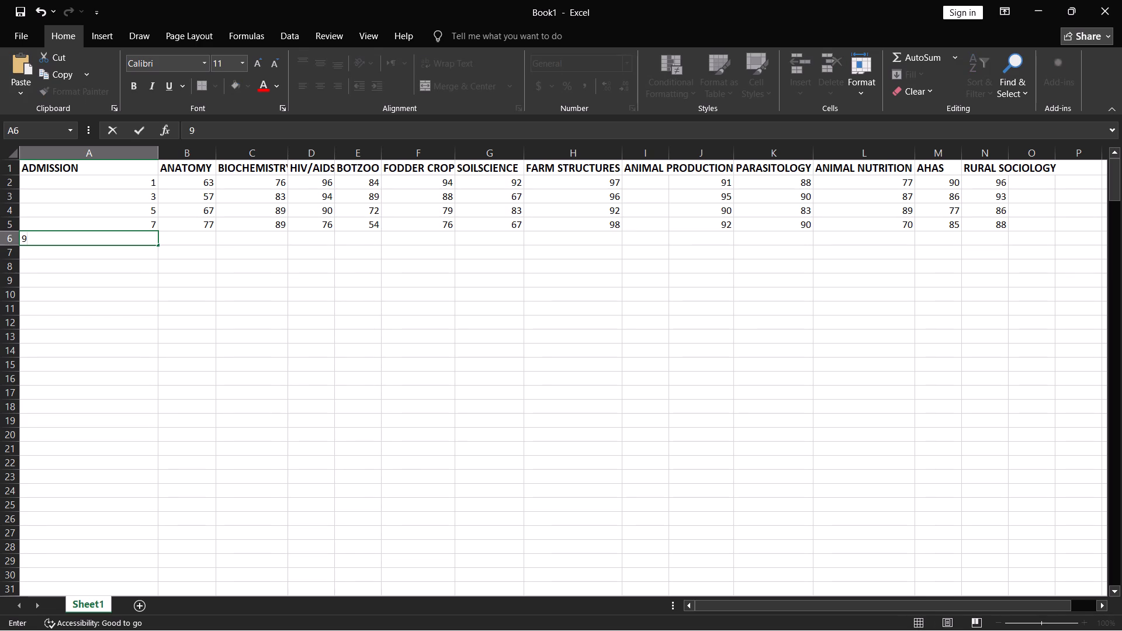
left_click(186, 243)
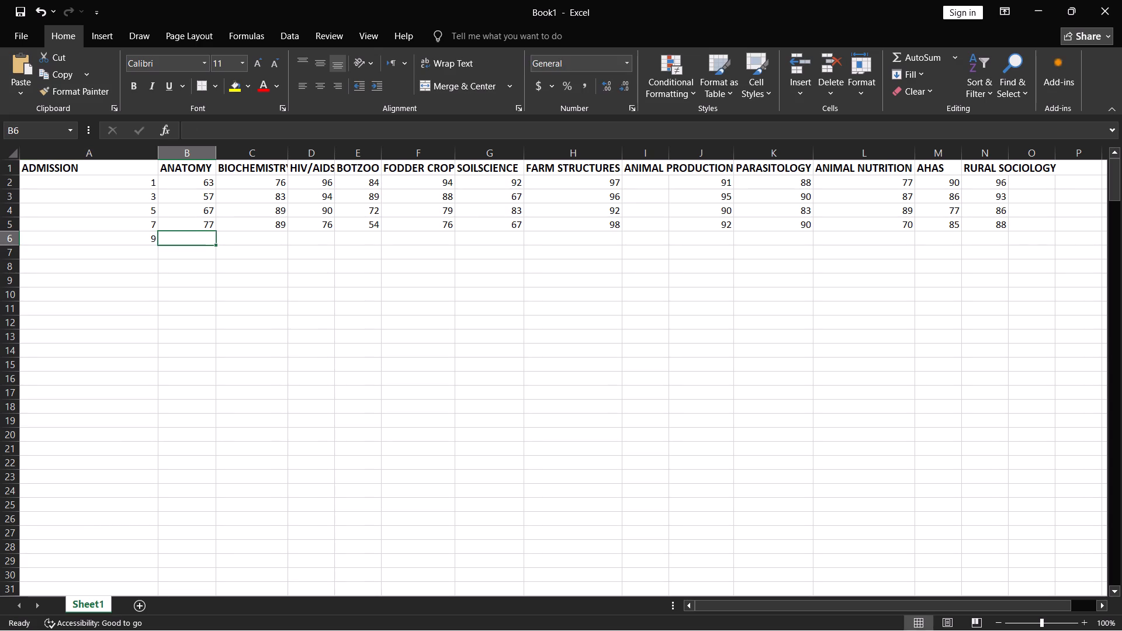
type("52")
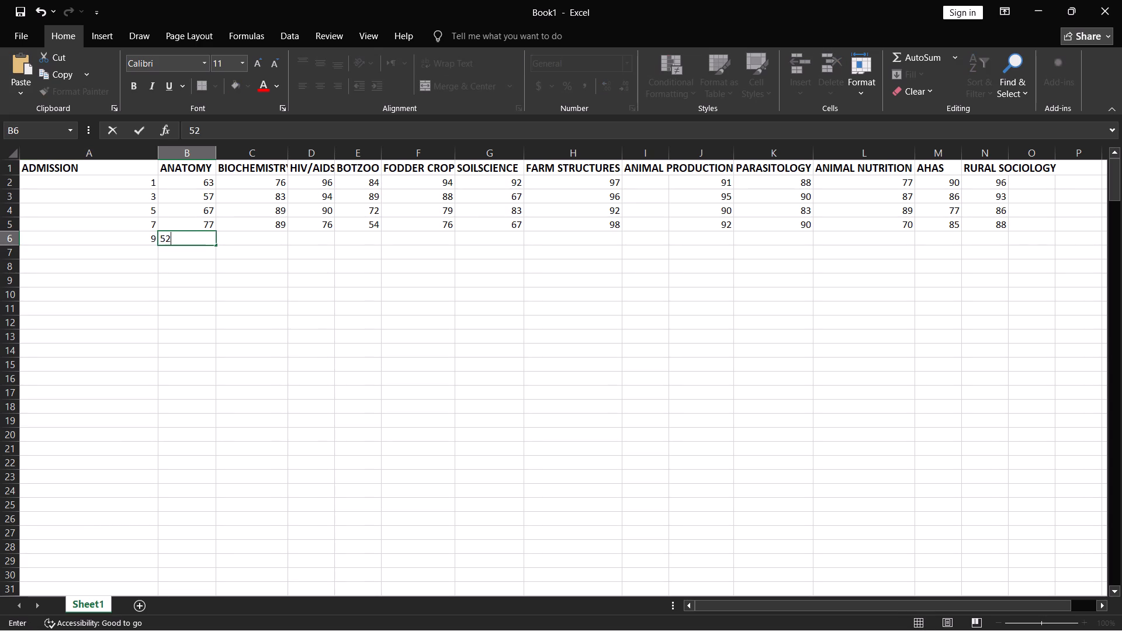
left_click(259, 241)
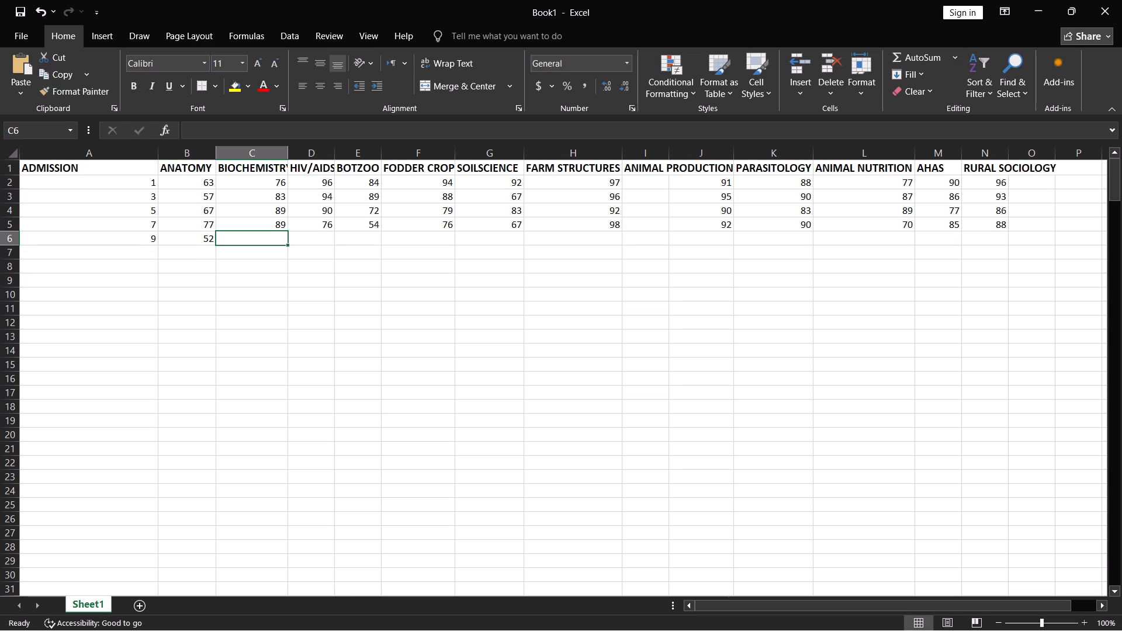
type("62")
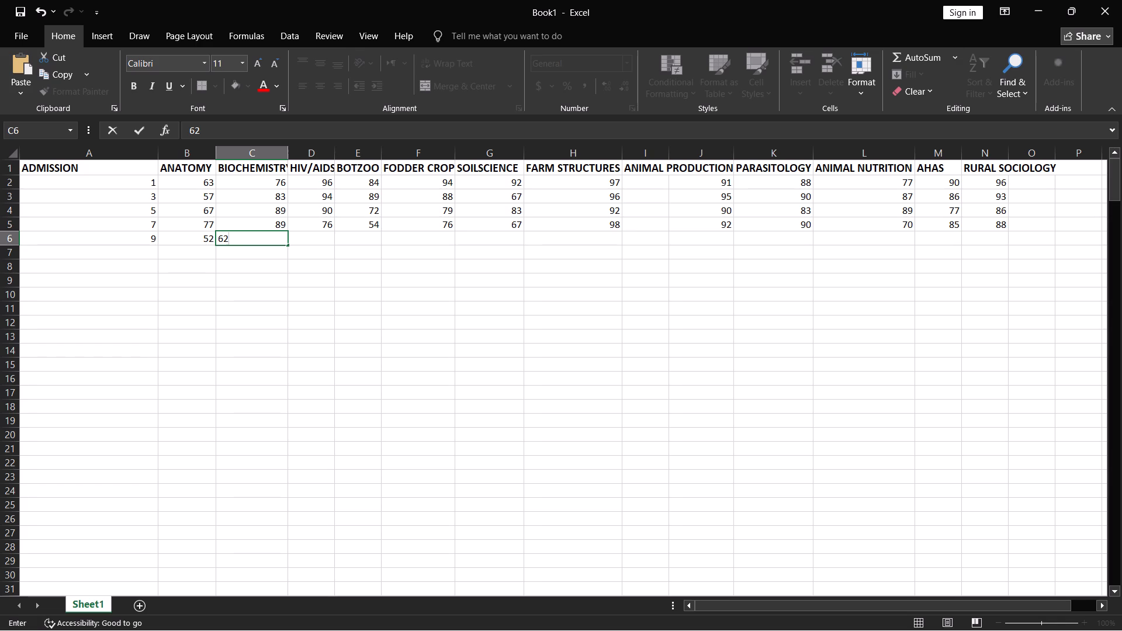
left_click(321, 239)
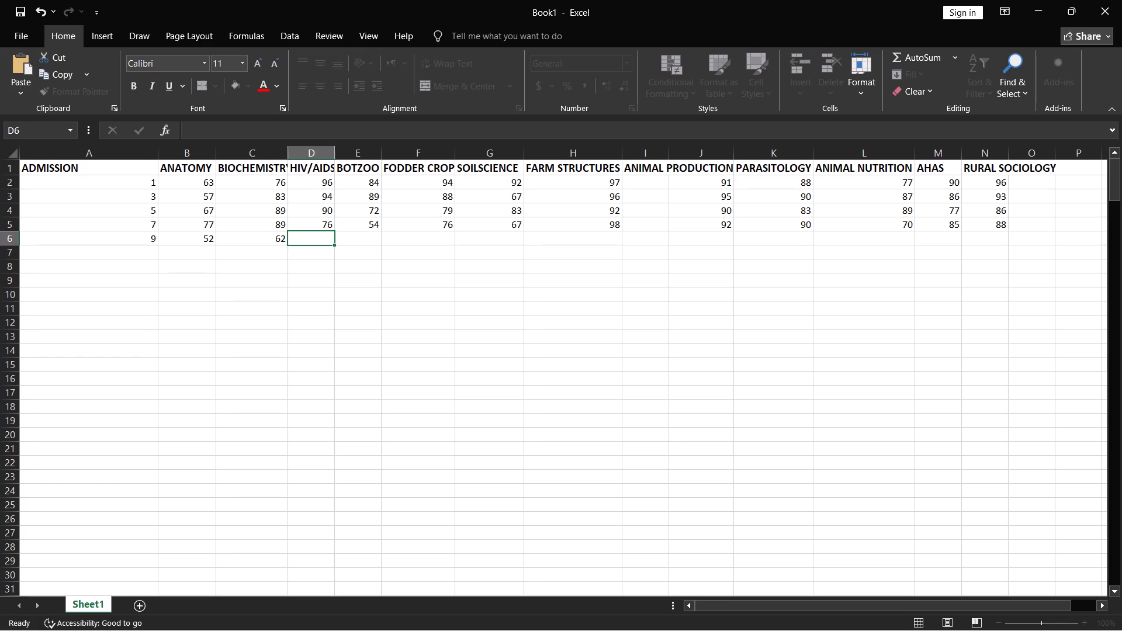
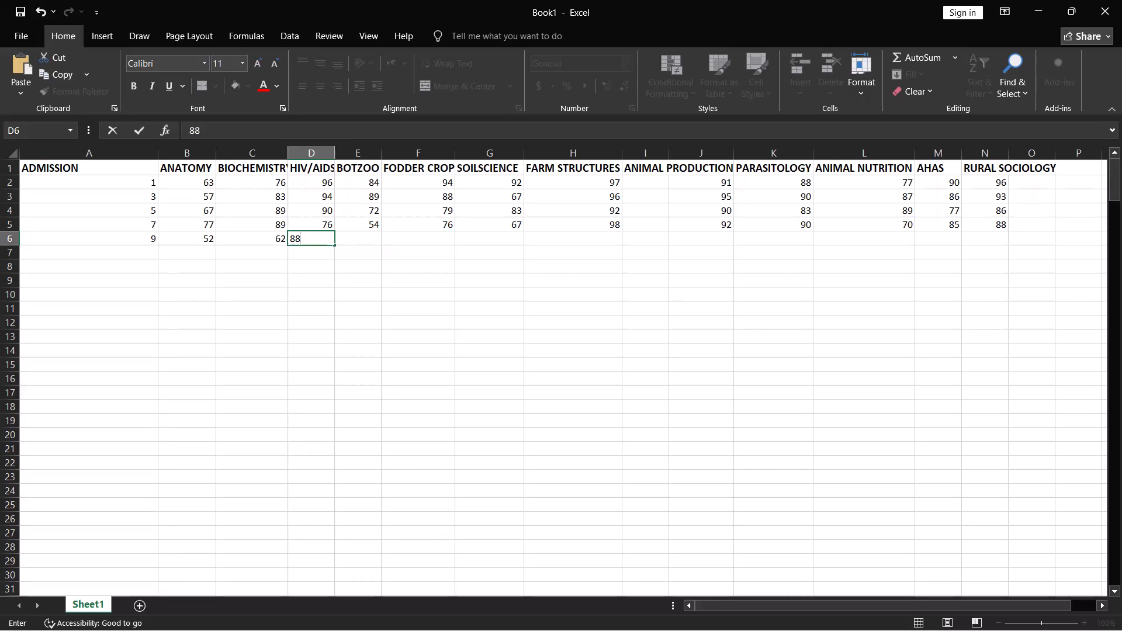
In row 6, enter admission 9's marks of 67 for BOTZOO, 77 for FODDER CROP, 66 for SOILSCIENCE and 90 for FARM STRUCTURES.
left_click(364, 240)
key("9")
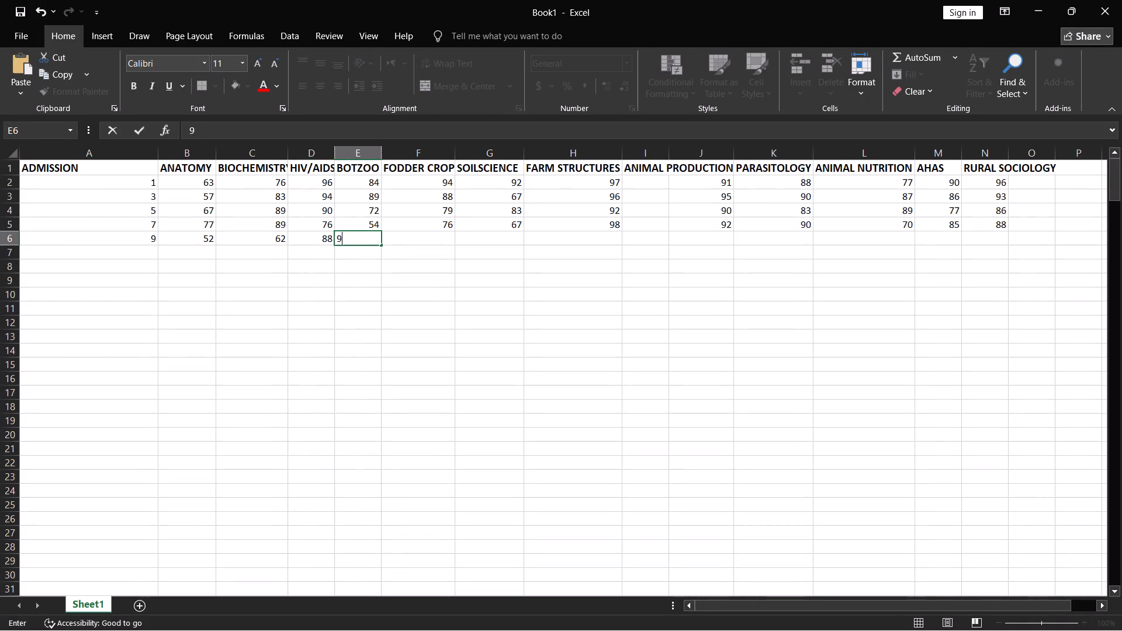
key("BackSpace")
type("67")
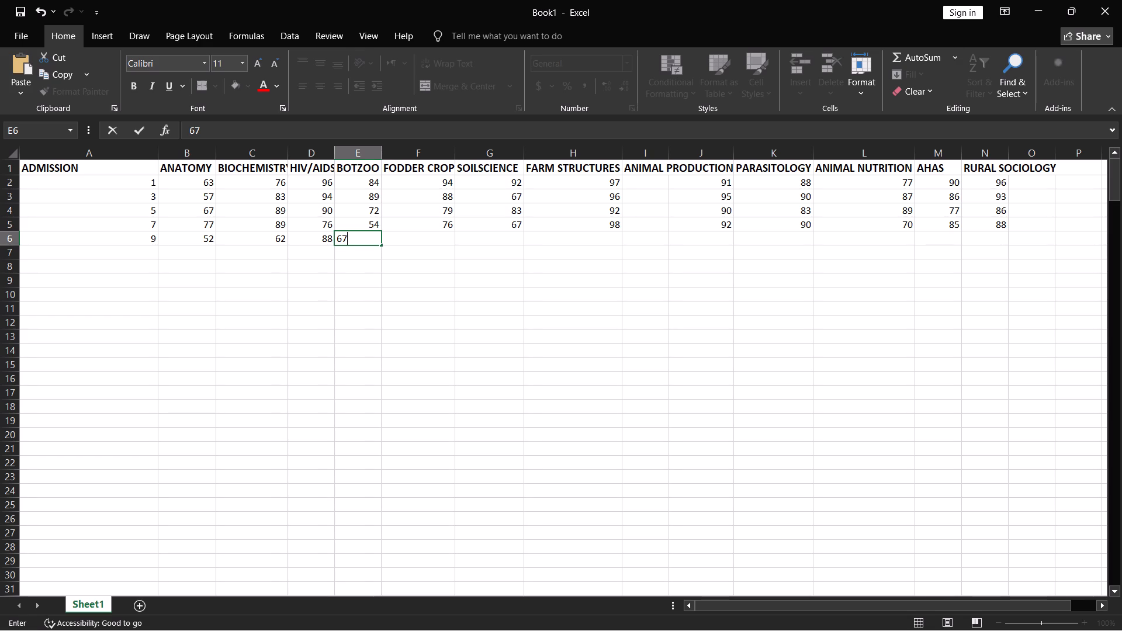
left_click(435, 233)
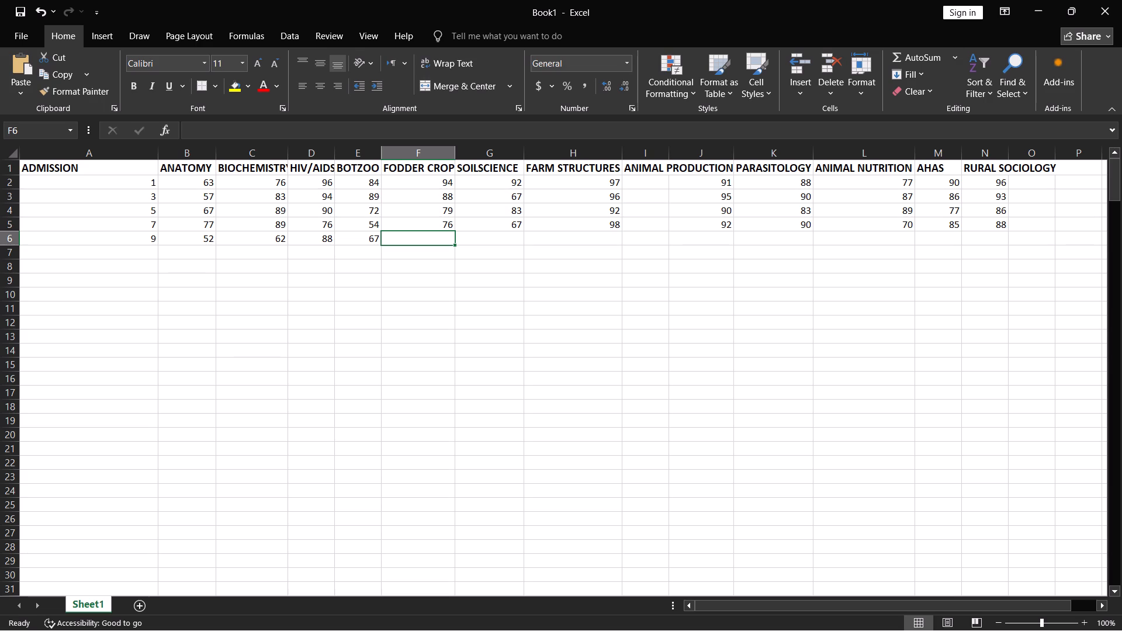
type("77")
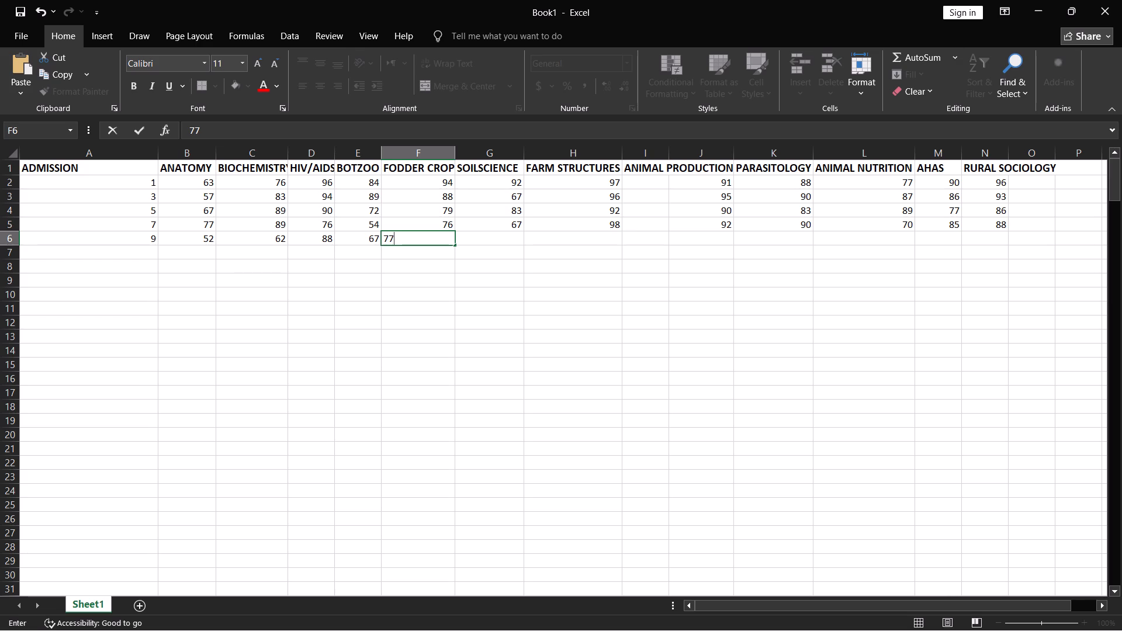
left_click(516, 237)
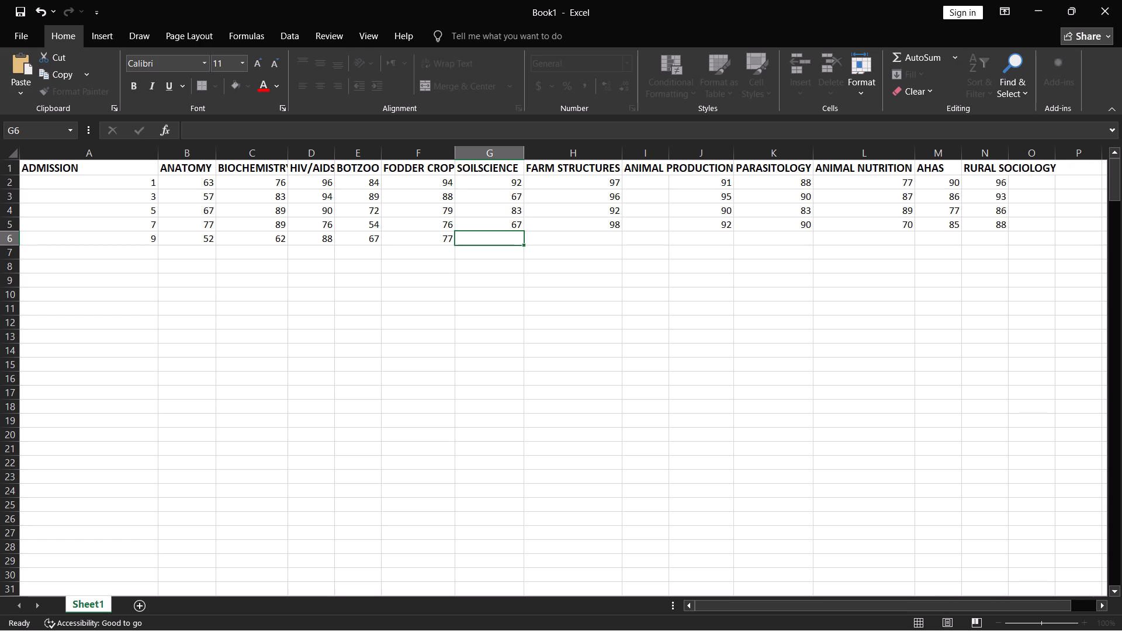
type("66")
left_click(584, 235)
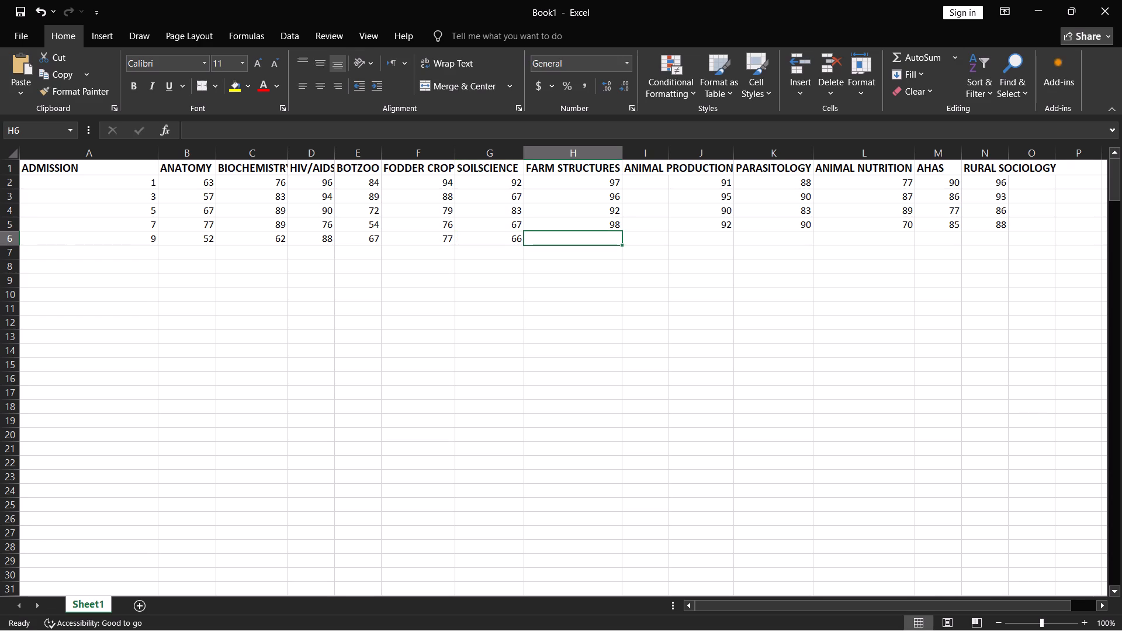
type("90")
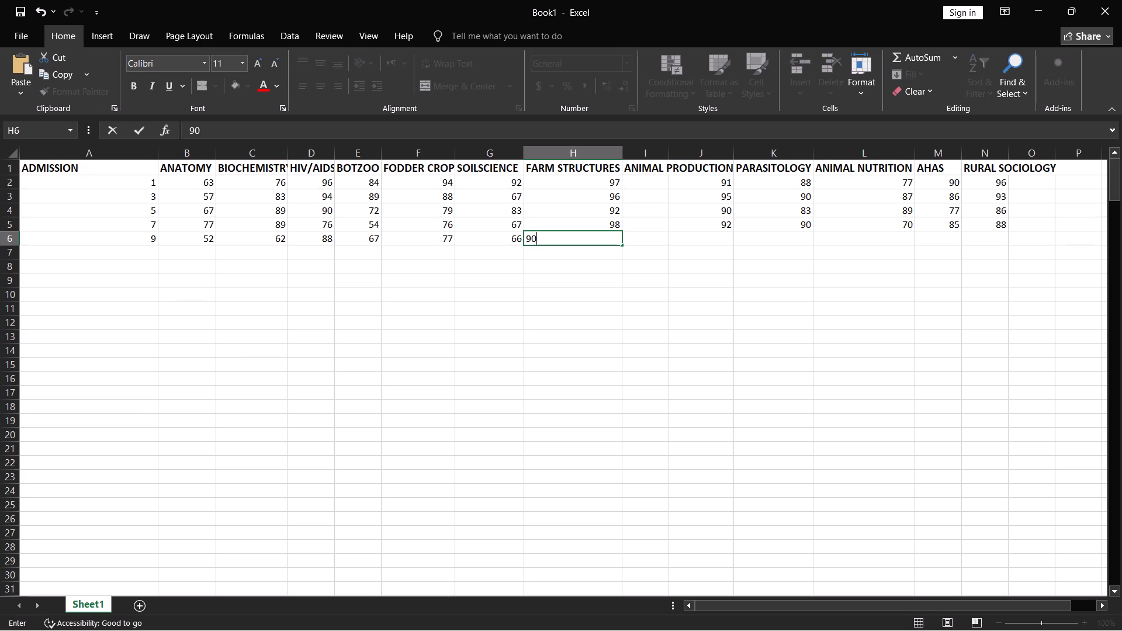
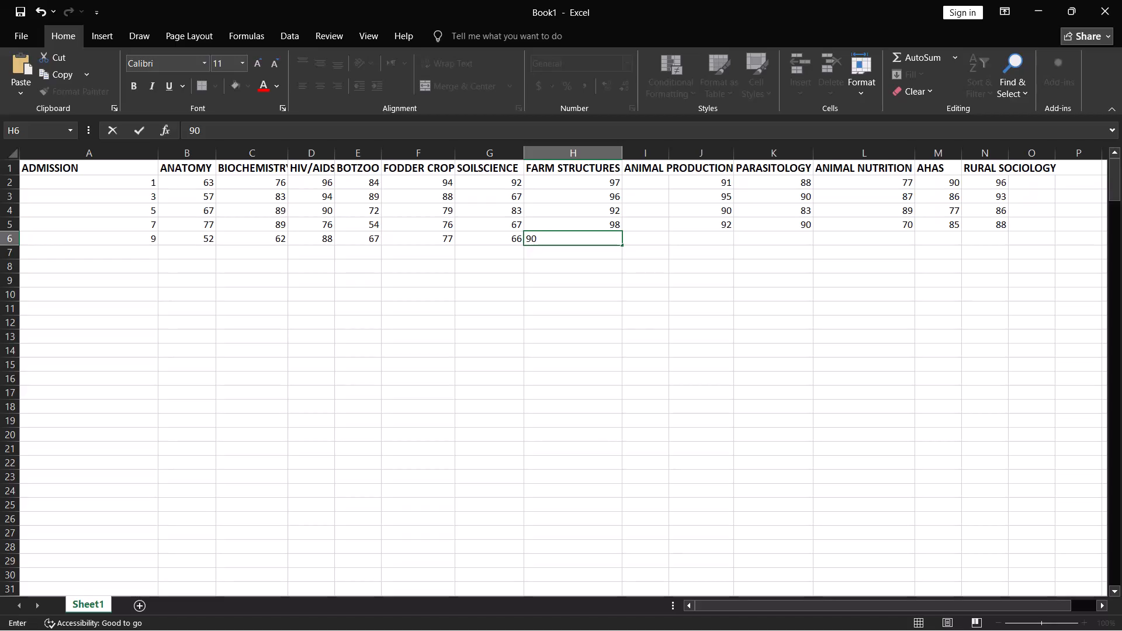
In row 6, enter admission 9's marks of 87 for ANIMAL PRODUCTION, 66 for PARASITOLOGY, 52 for ANIMAL NUTRITION, 50 for AHAS and 78 for RURAL SOCIOLOGY.
left_click(701, 237)
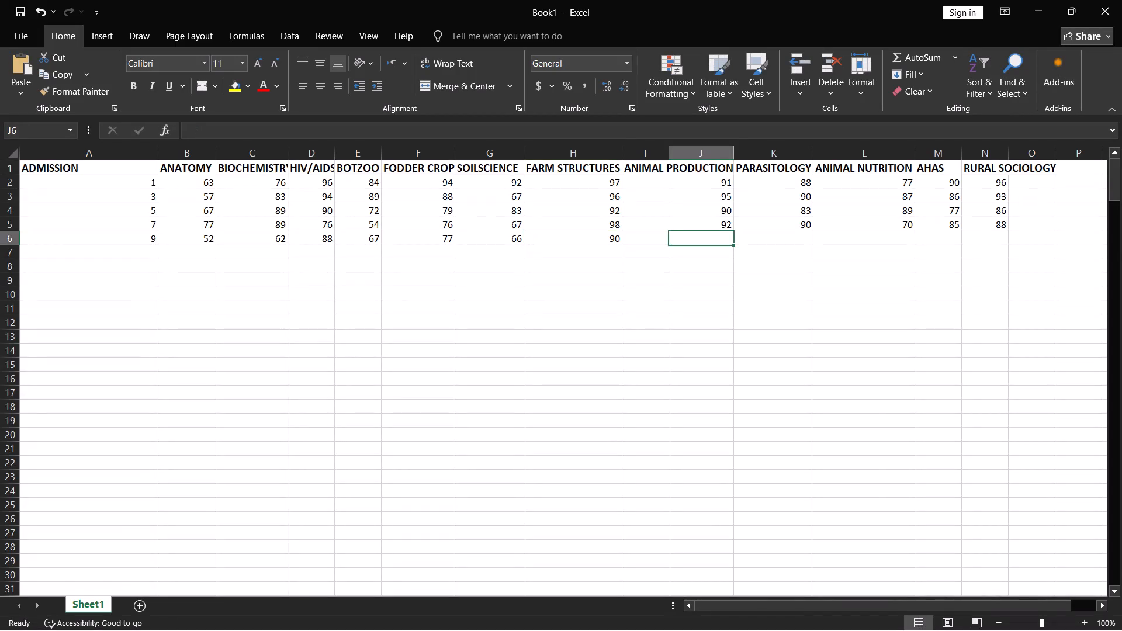
scroll(664, 230, "down", 6)
scroll(664, 230, "up", 9)
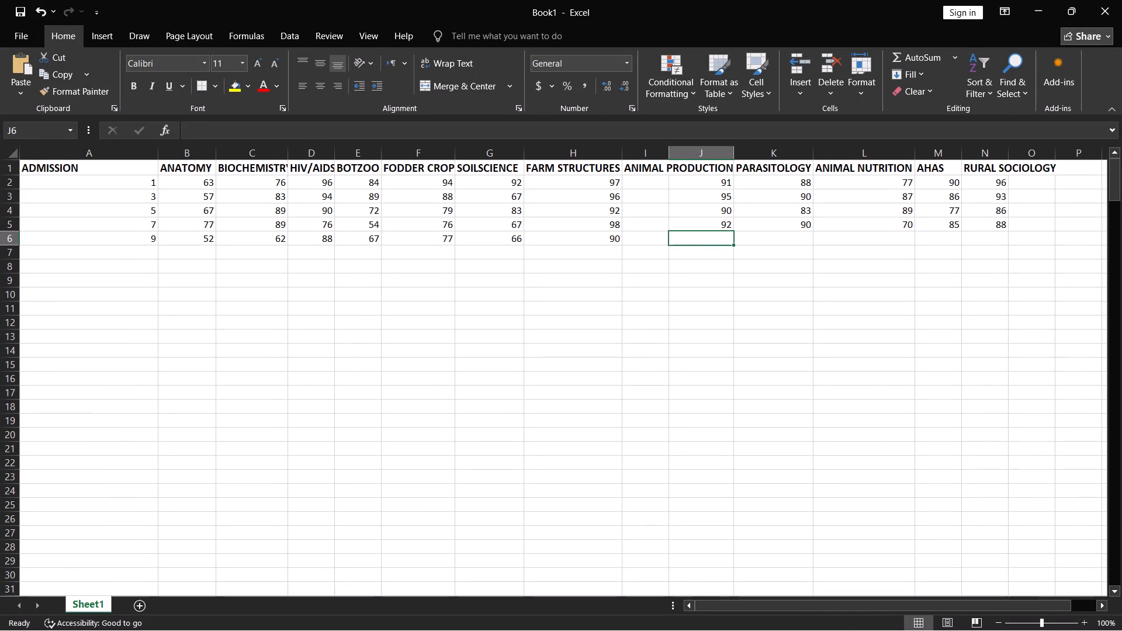
type("87")
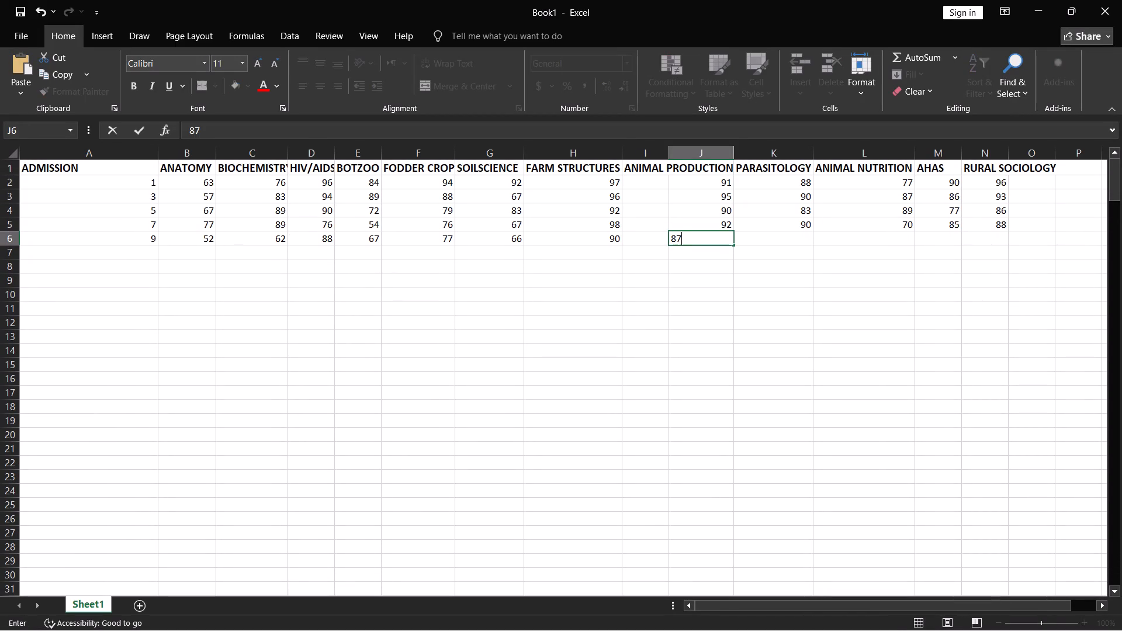
left_click(801, 231)
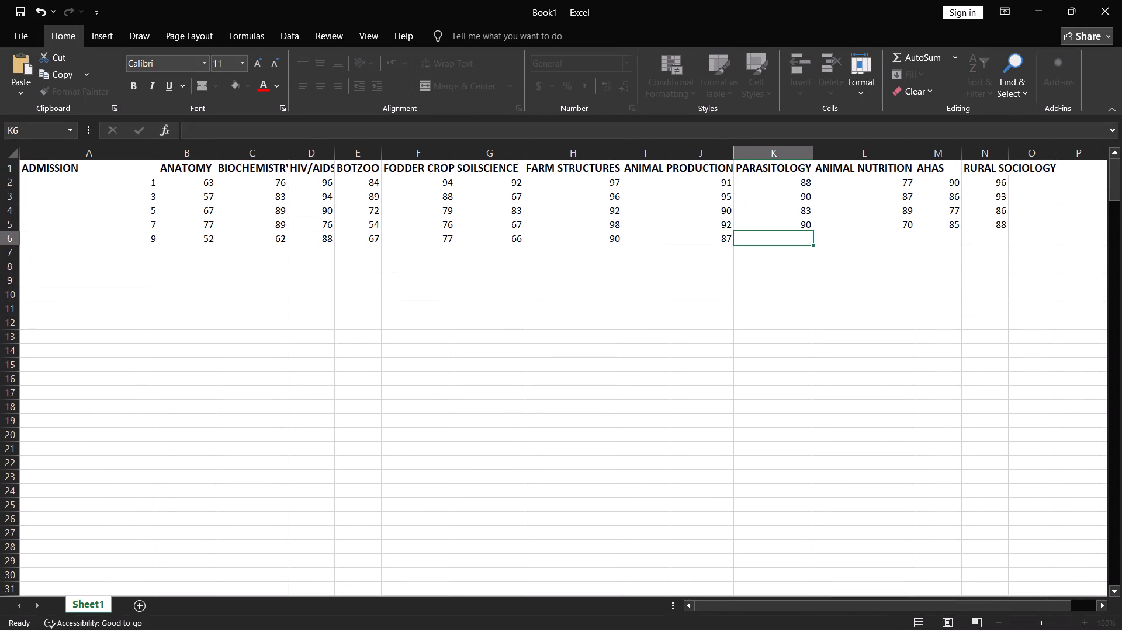
type("66")
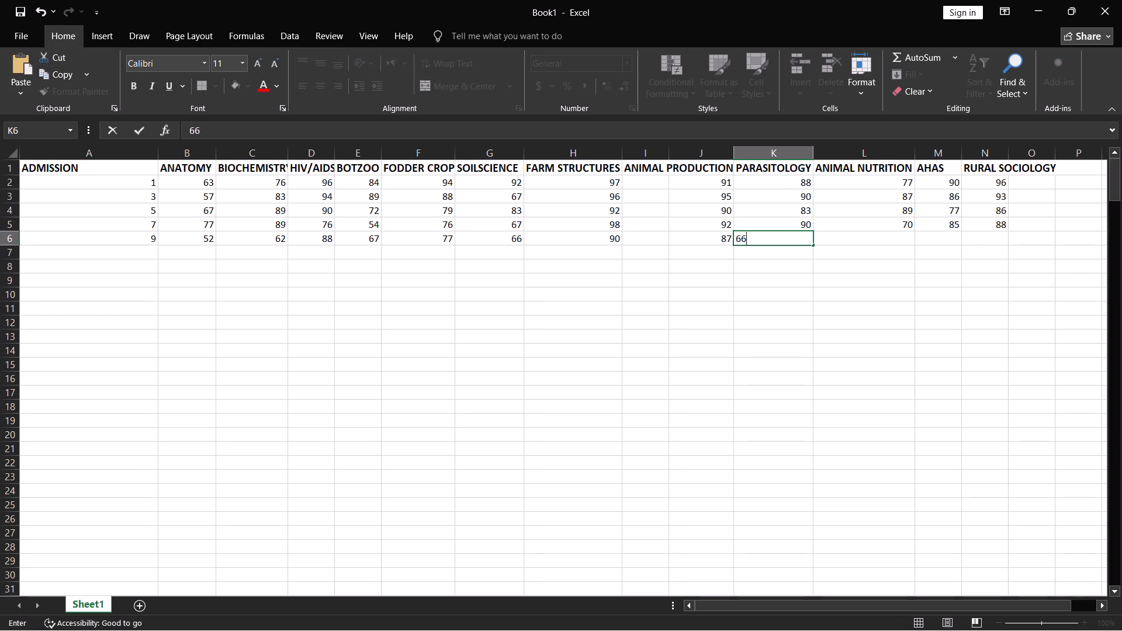
left_click(851, 237)
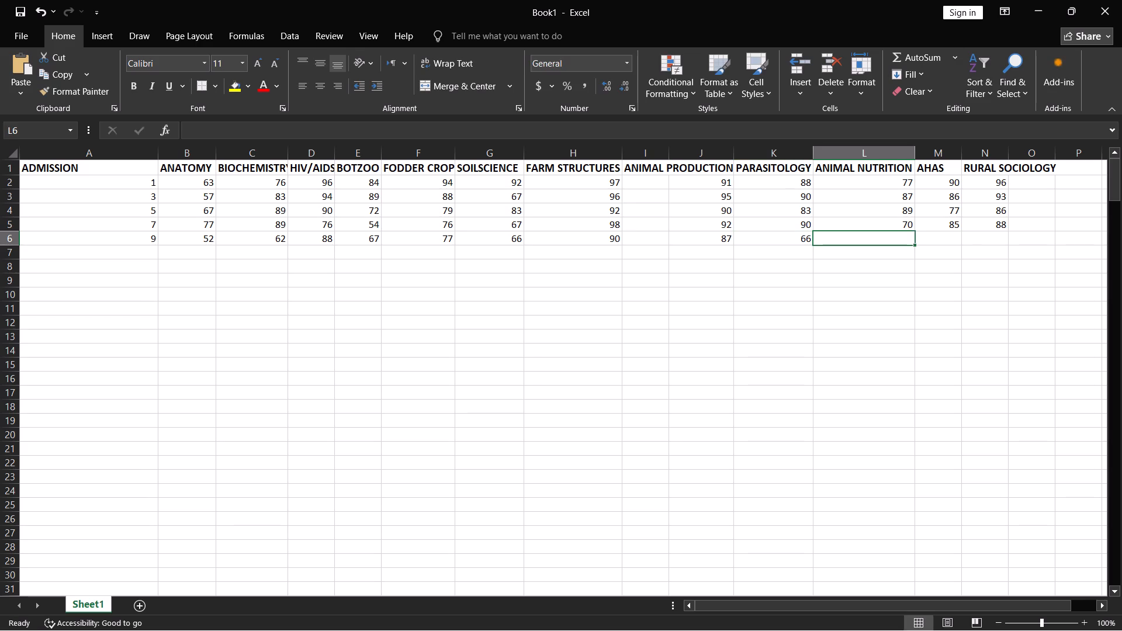
key("5")
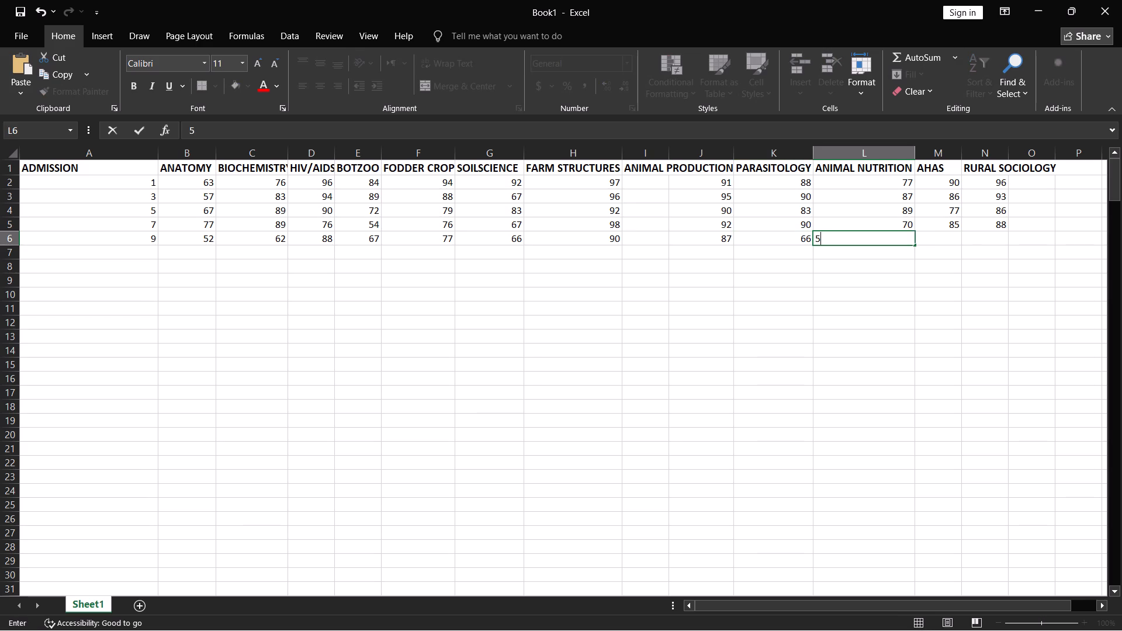
key("2")
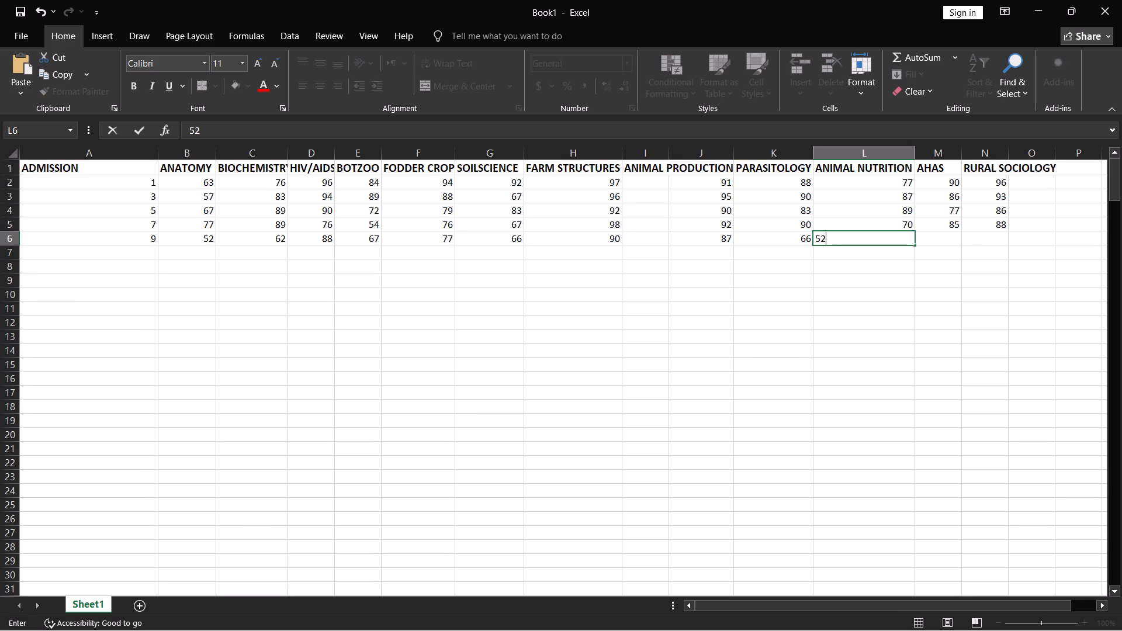
left_click(931, 238)
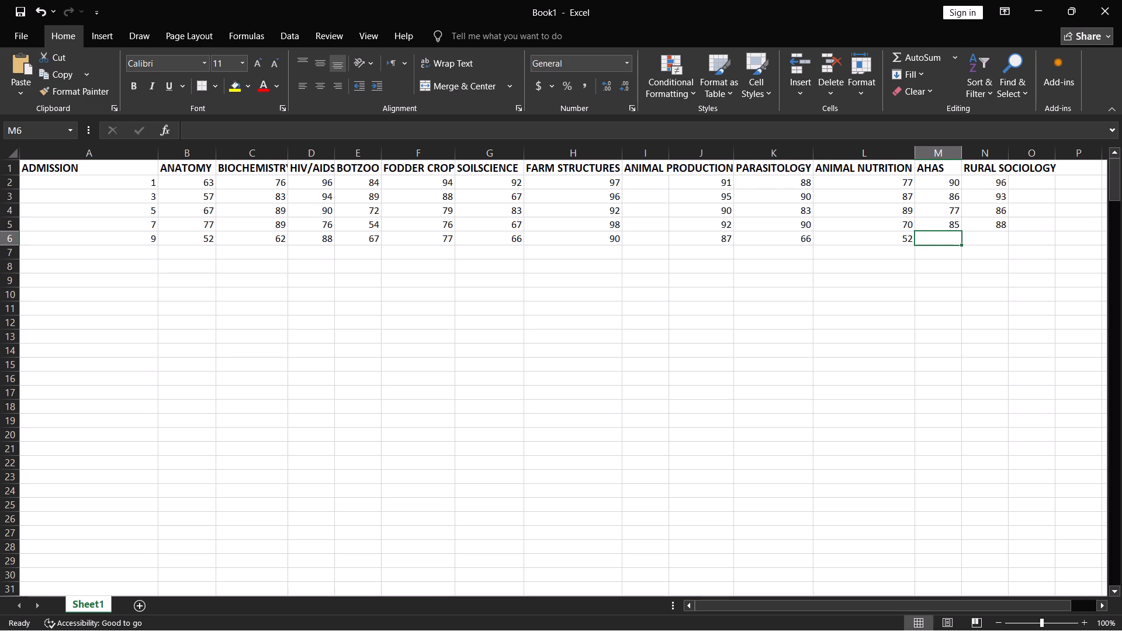
type("50")
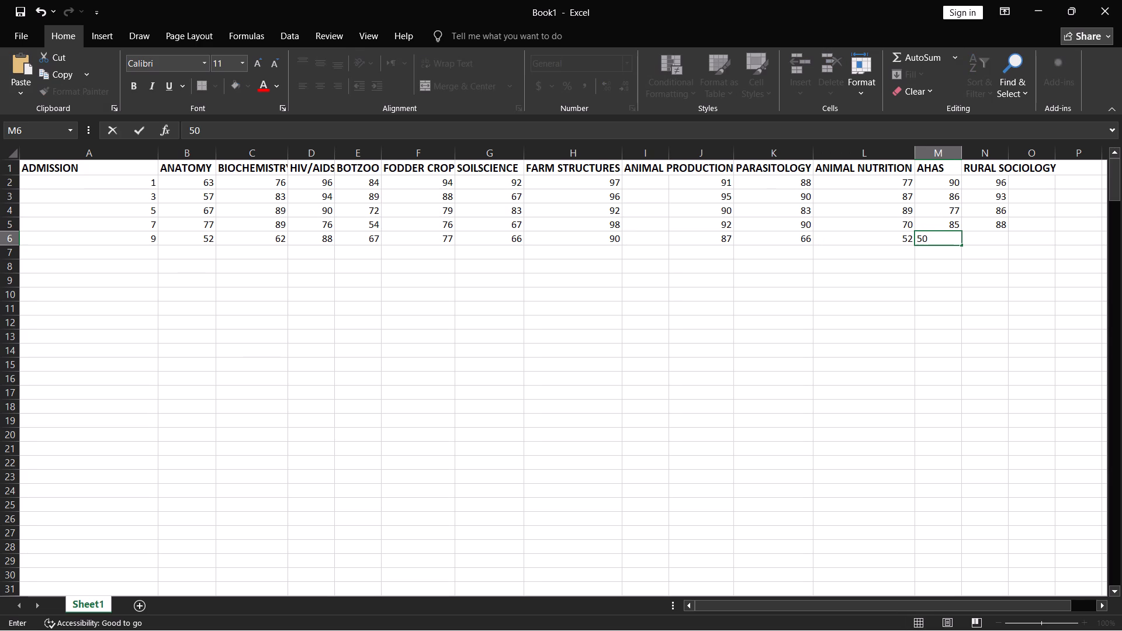
left_click(985, 237)
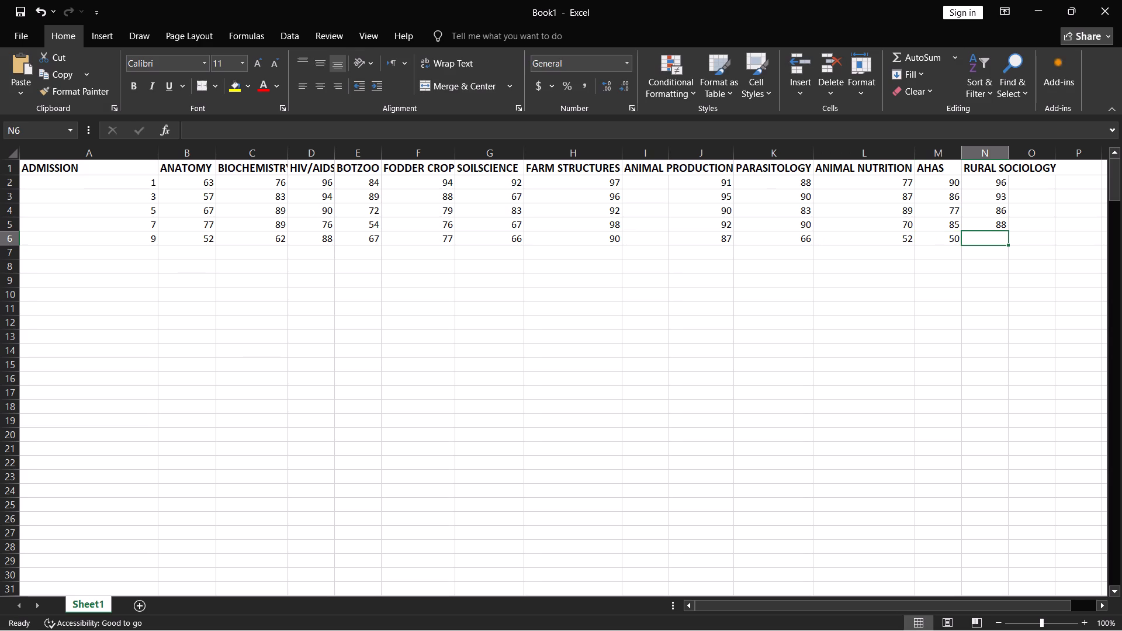
type("78")
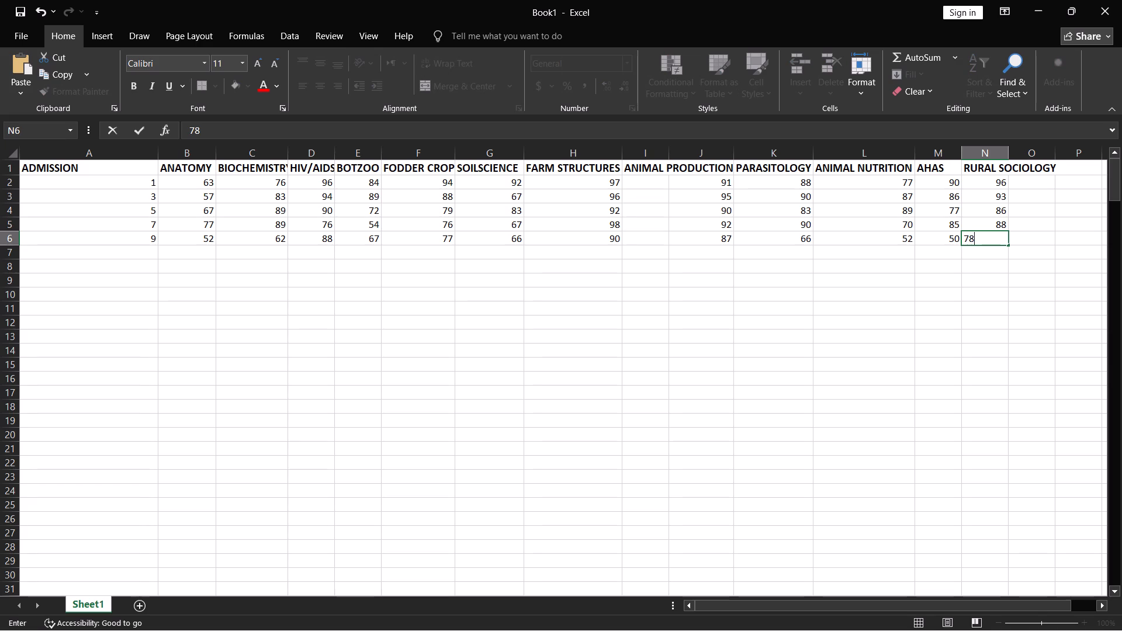
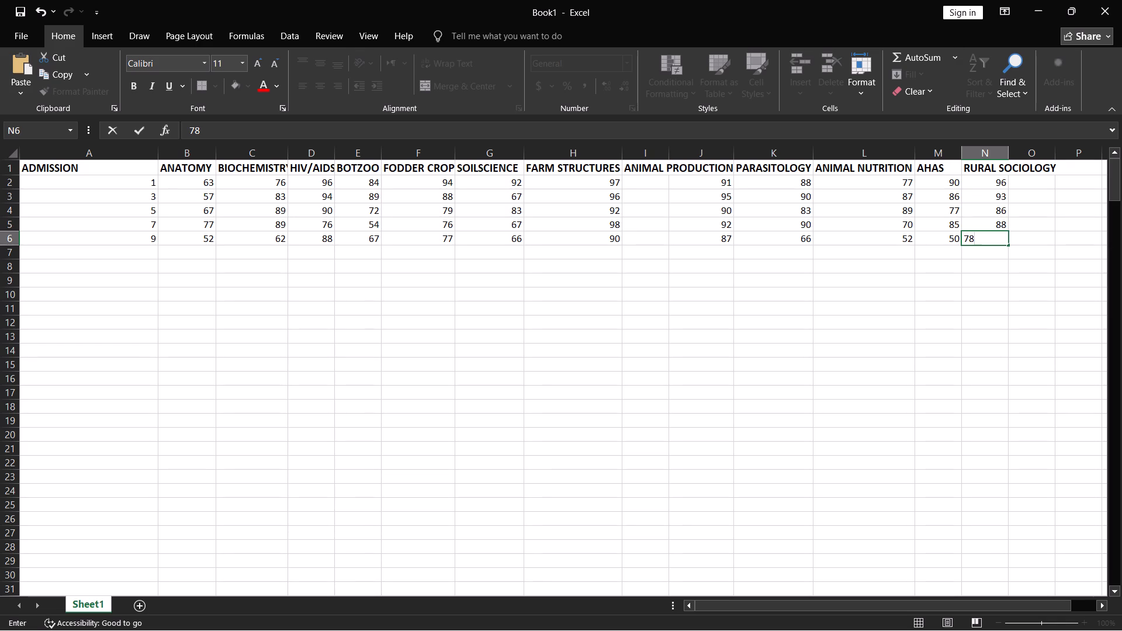
Enter admission numbers 11, 13 and 15 in rows 7 to 9 of the ADMISSION column.
left_click(146, 254)
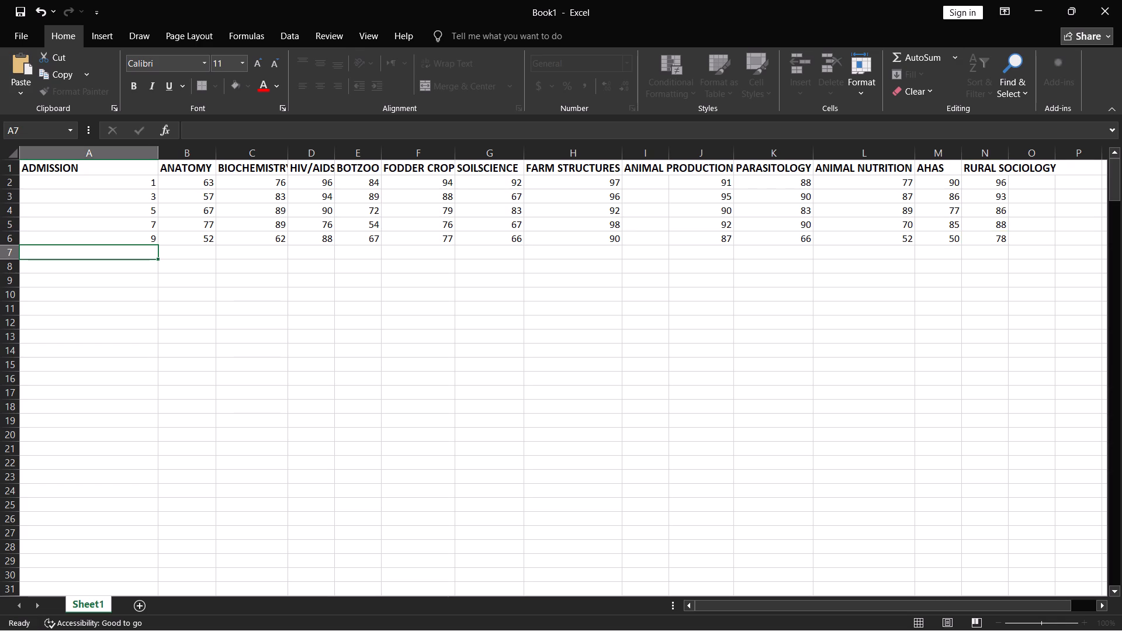
type("11")
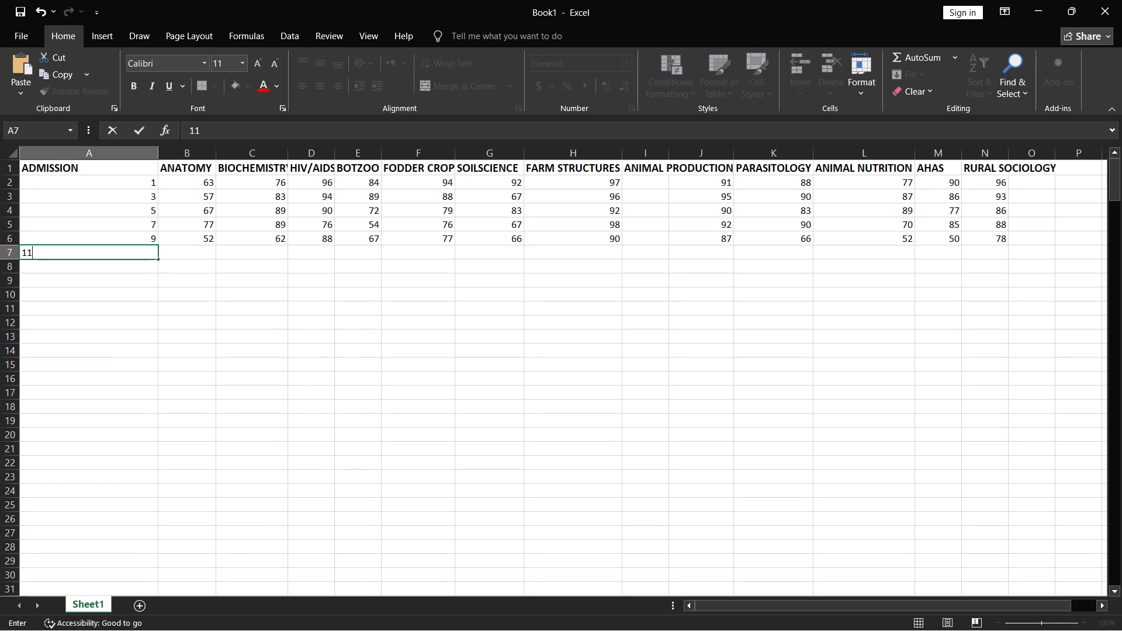
left_click(196, 259)
left_click(196, 248)
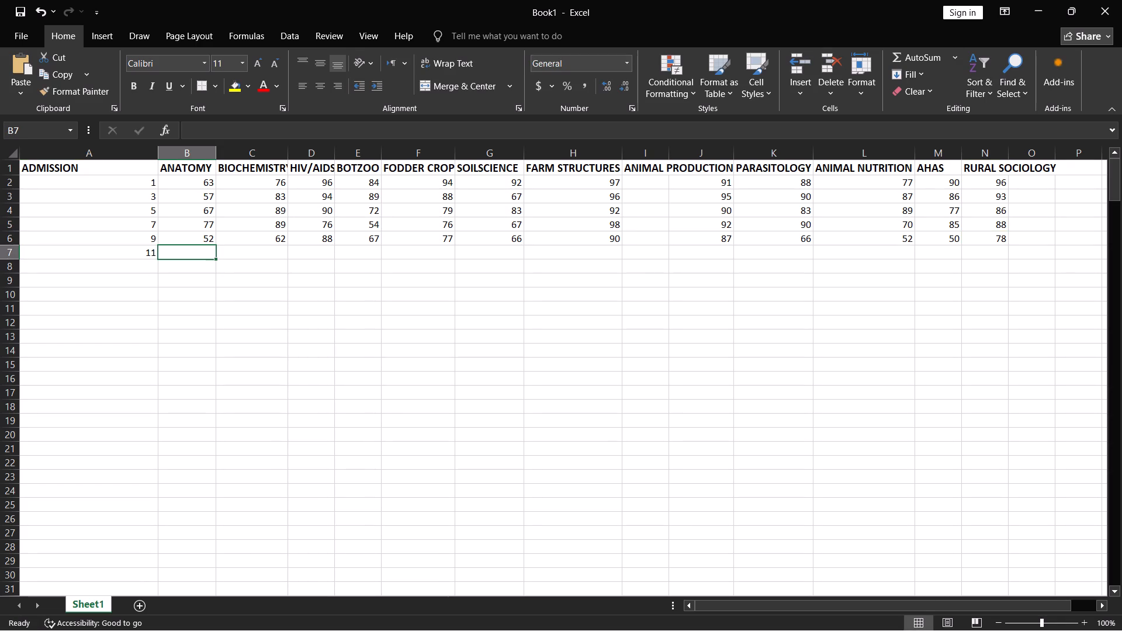
left_click(131, 262)
key("2")
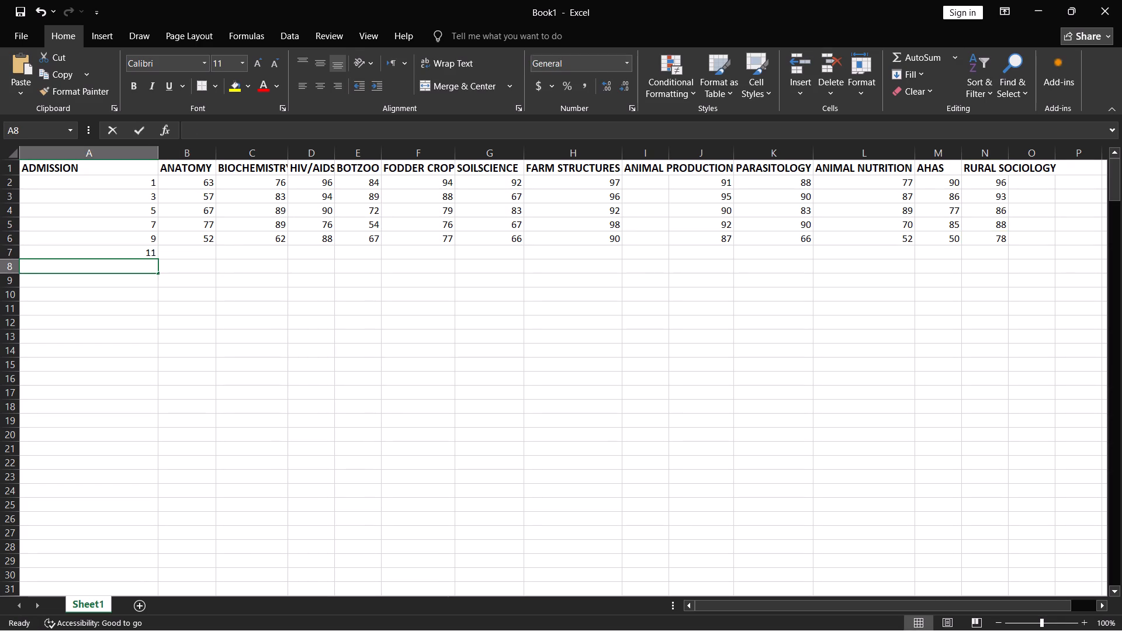
key("BackSpace")
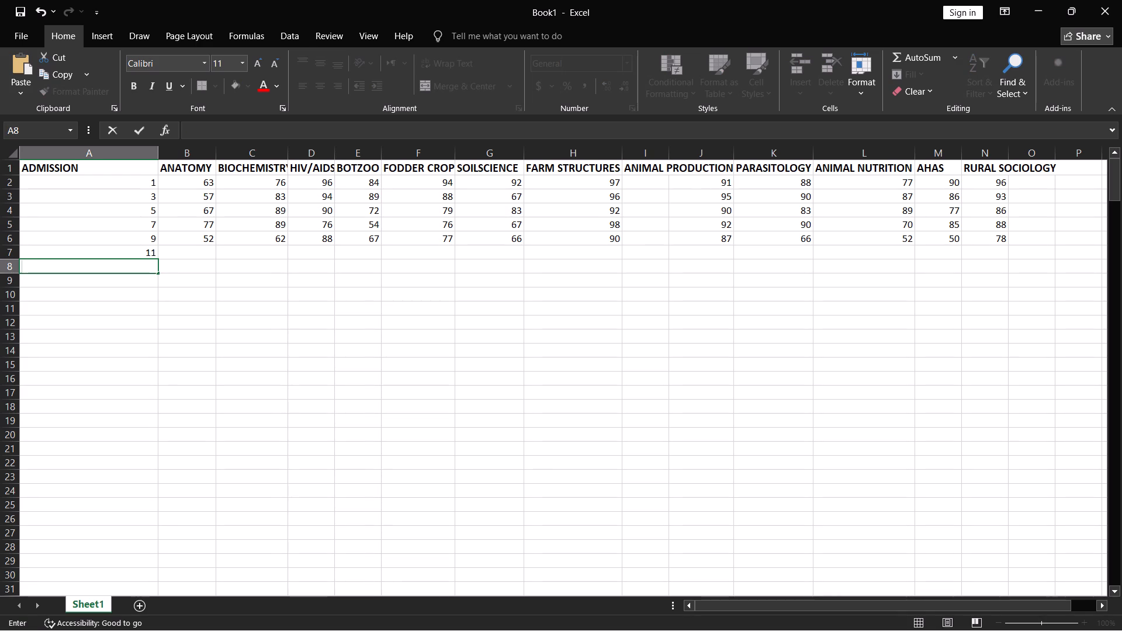
type("13")
key("space")
left_click(140, 279)
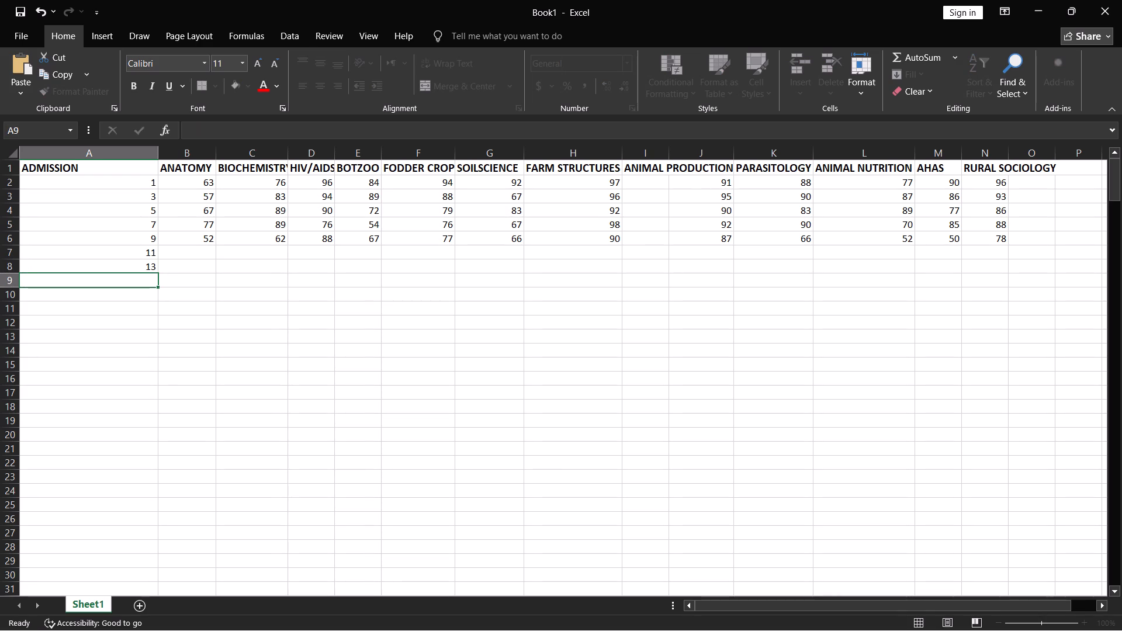
key("2")
key("BackSpace")
type("15")
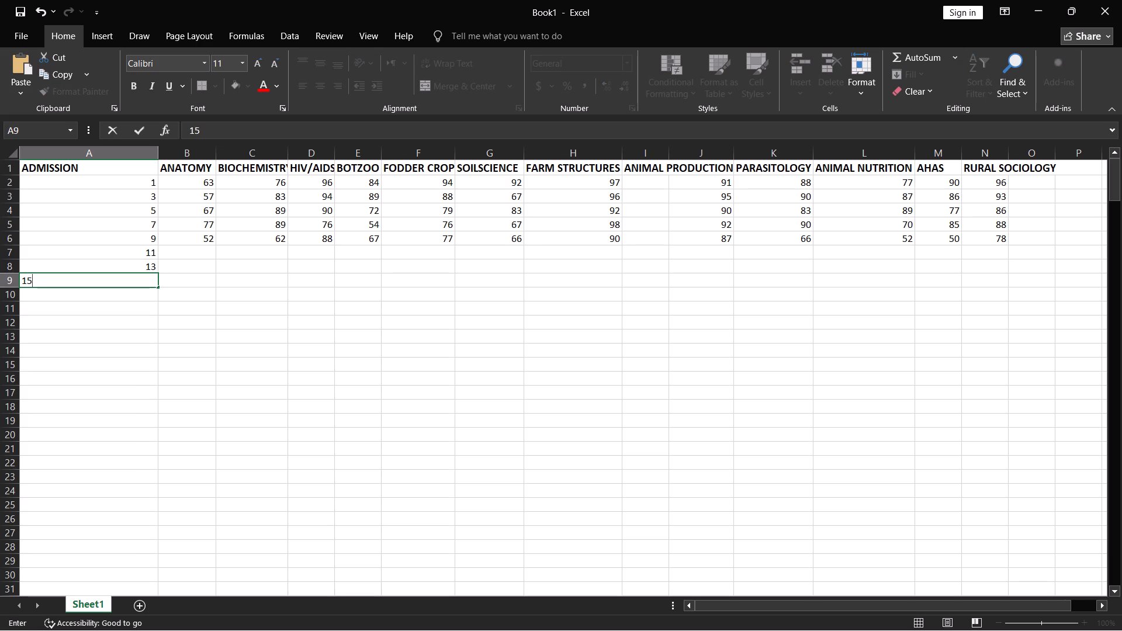
Continue the ADMISSION column with numbers 17, 19 and 21 in rows 10 to 12.
left_click(134, 297)
type("17")
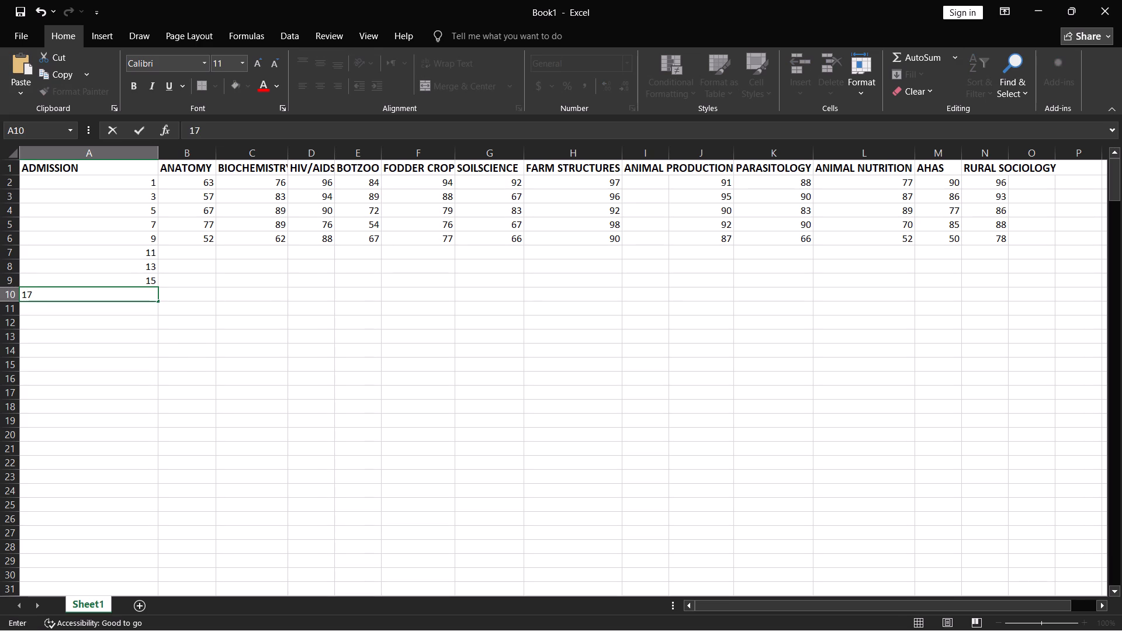
left_click(138, 314)
key("1")
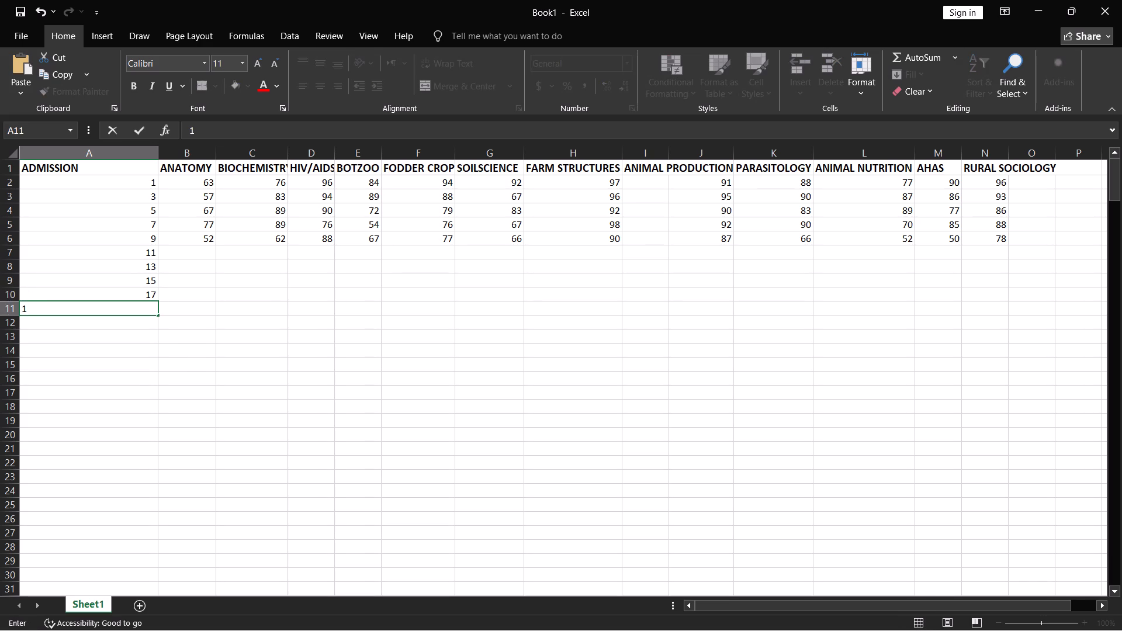
key("9")
left_click(153, 325)
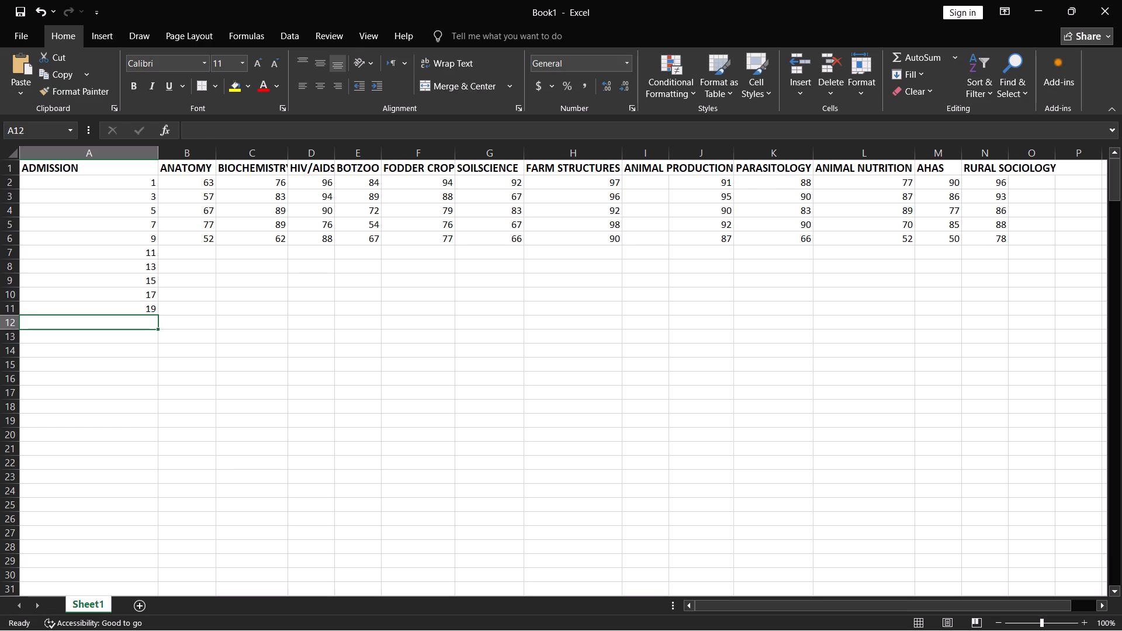
type("21")
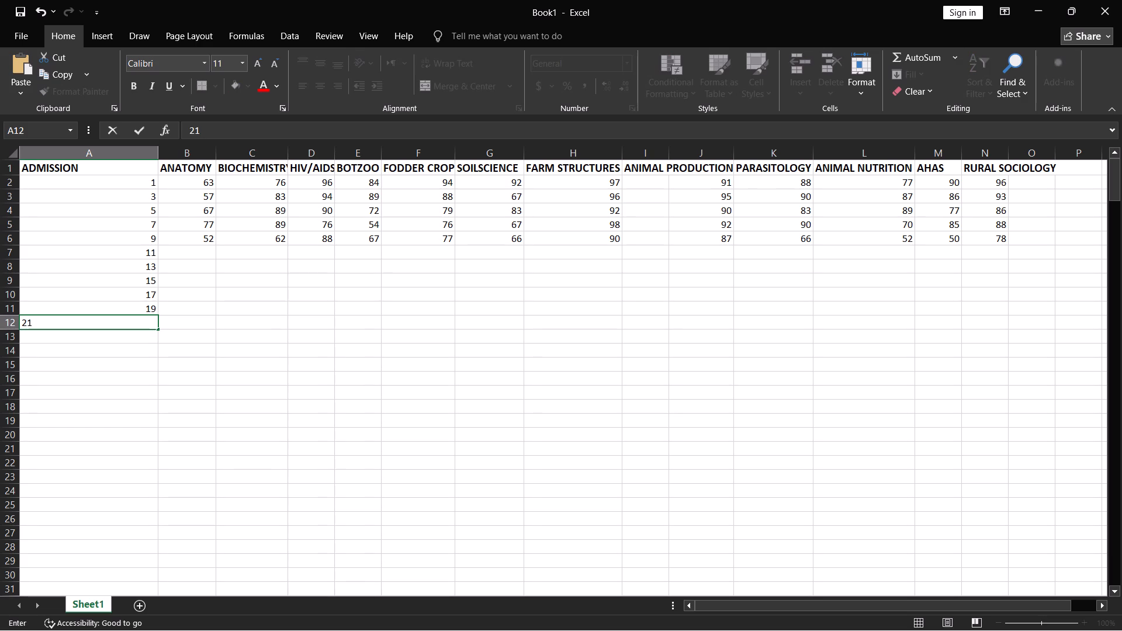
left_click(191, 251)
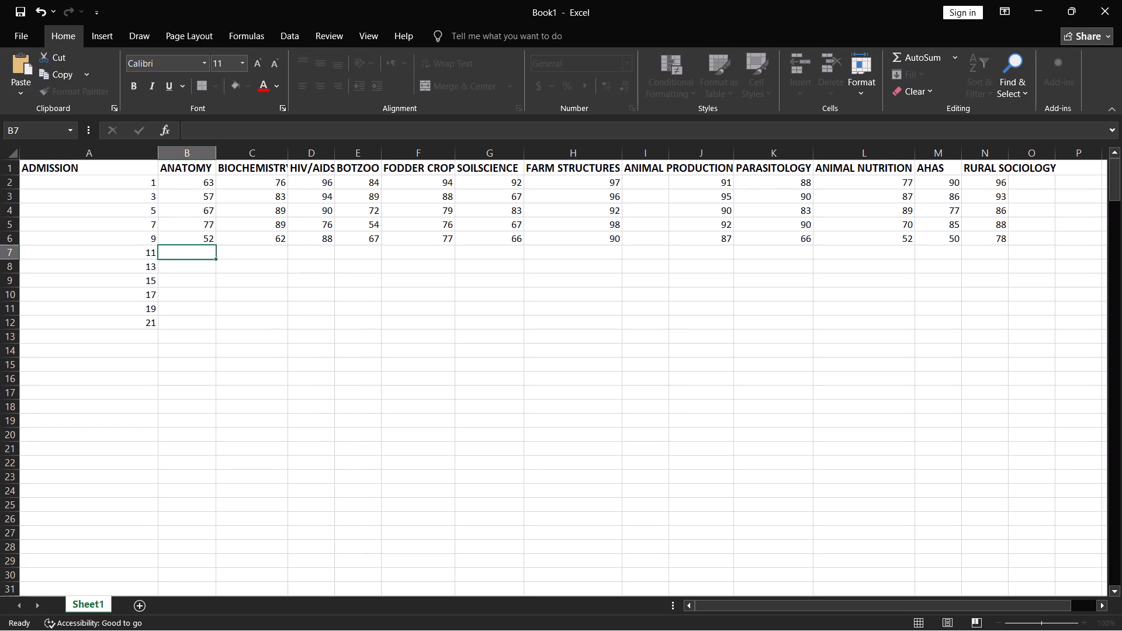
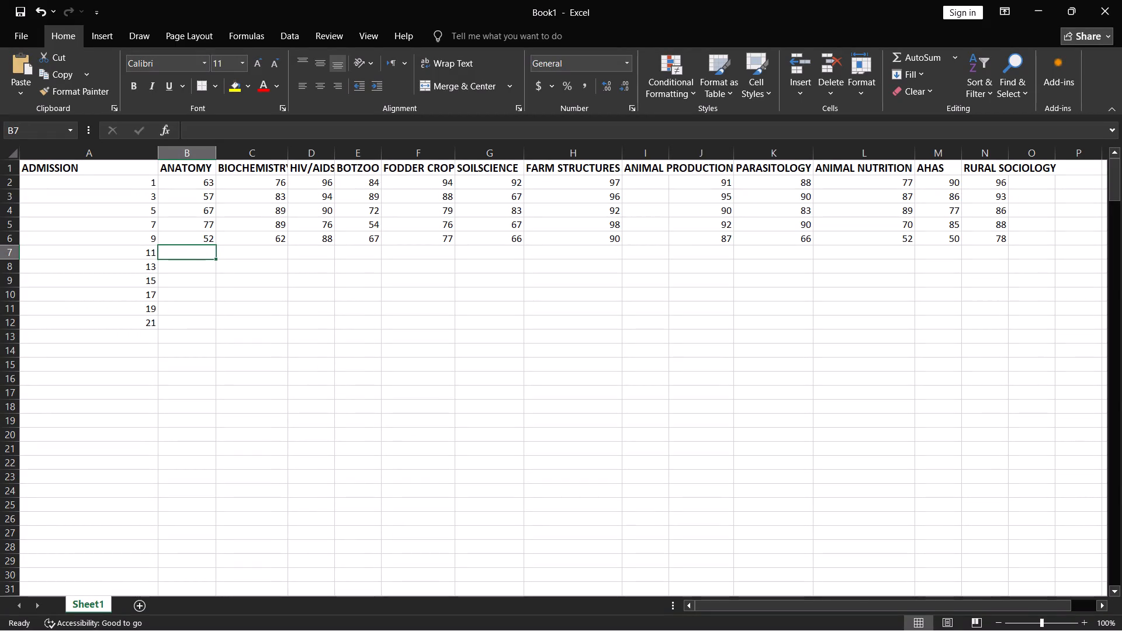
type("66")
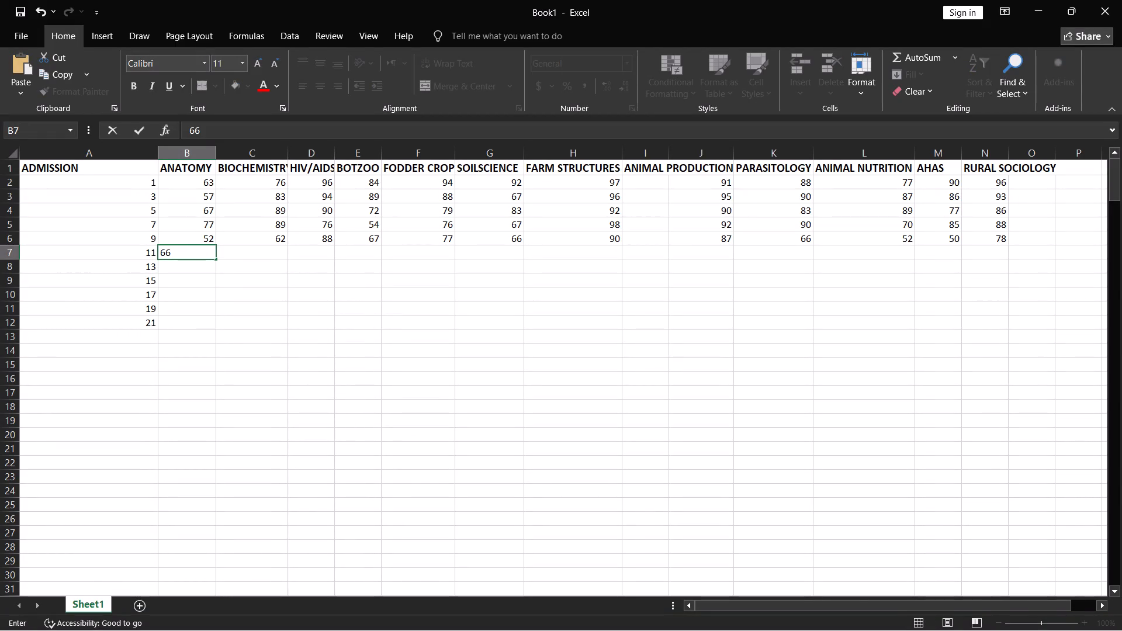
left_click(247, 245)
left_click(243, 250)
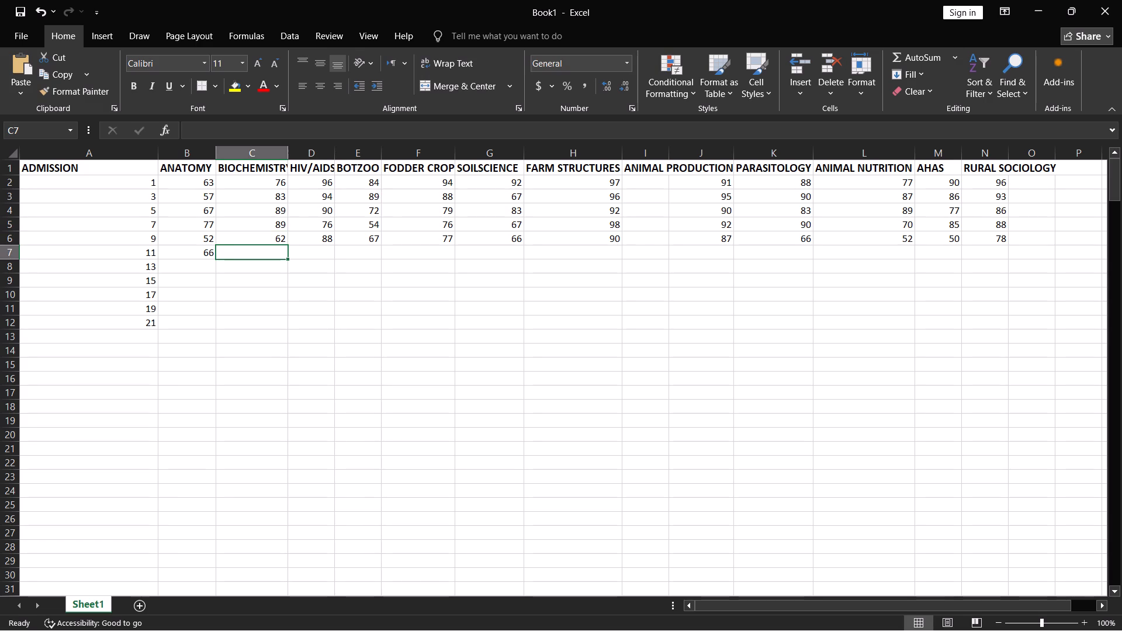
type("566")
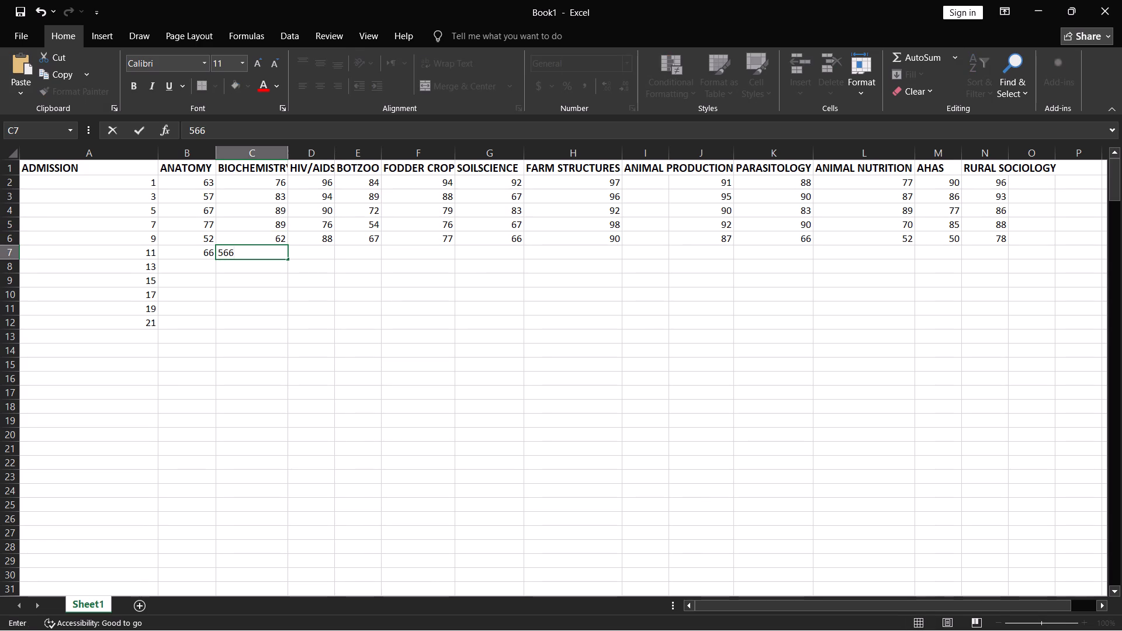
key("BackSpace")
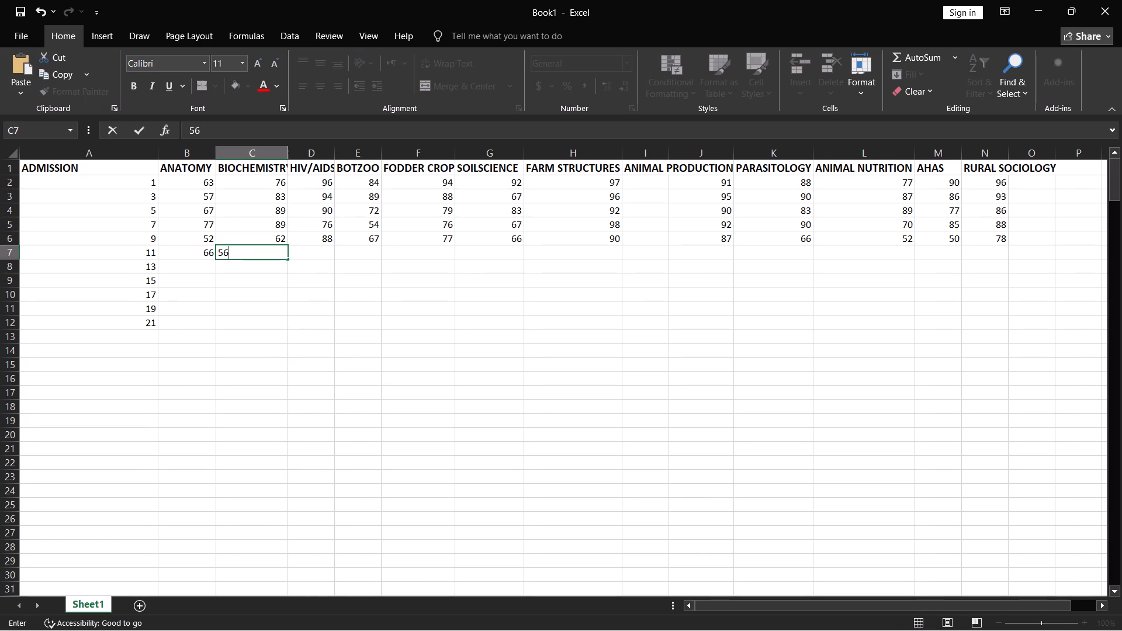
left_click(317, 249)
type("78")
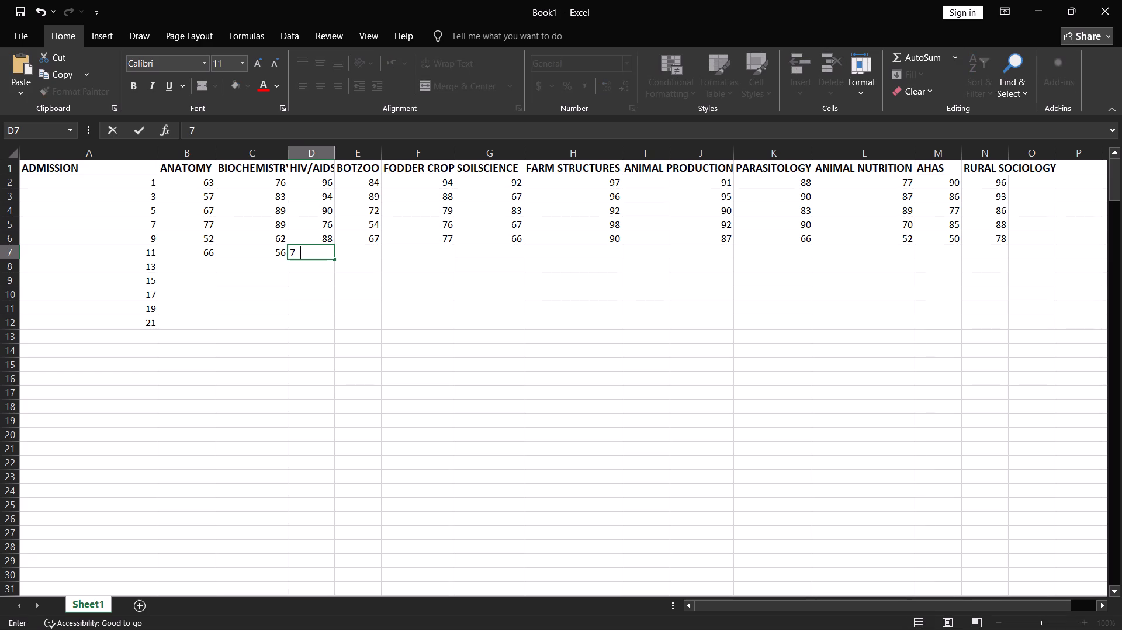
left_click(379, 250)
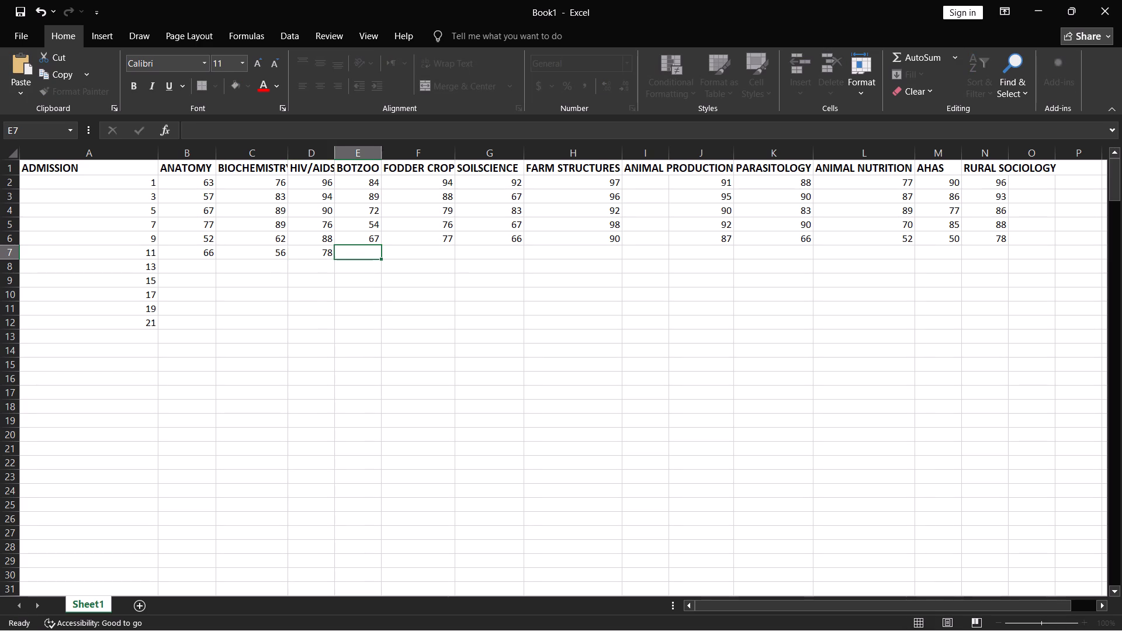
type("99")
key("BackSpace")
key("2")
left_click(410, 251)
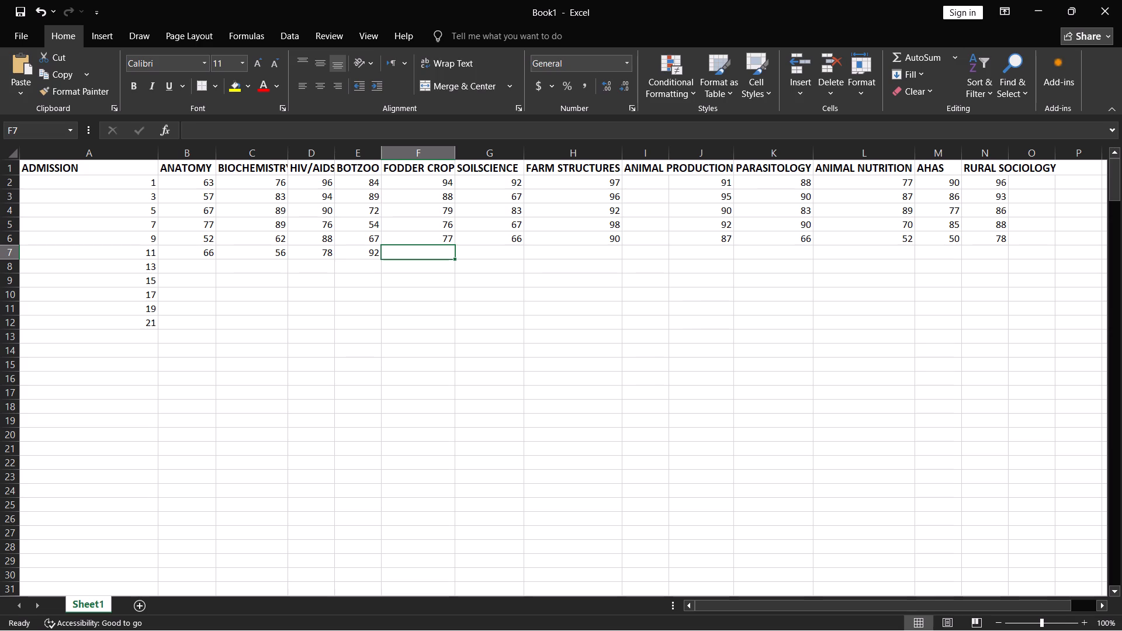
type("79")
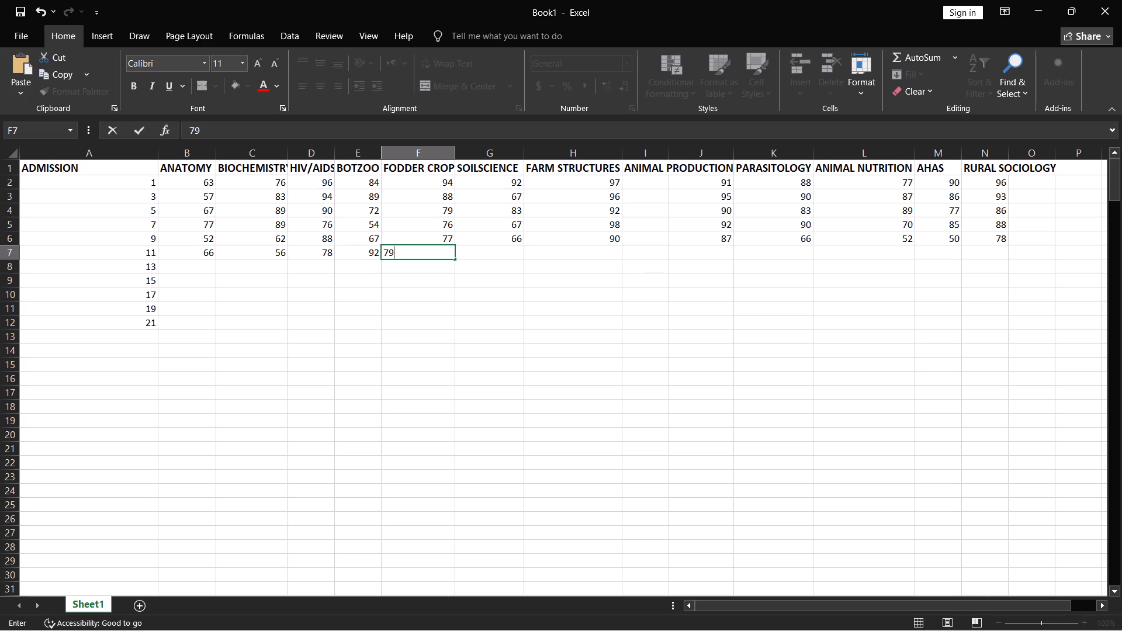
left_click(479, 252)
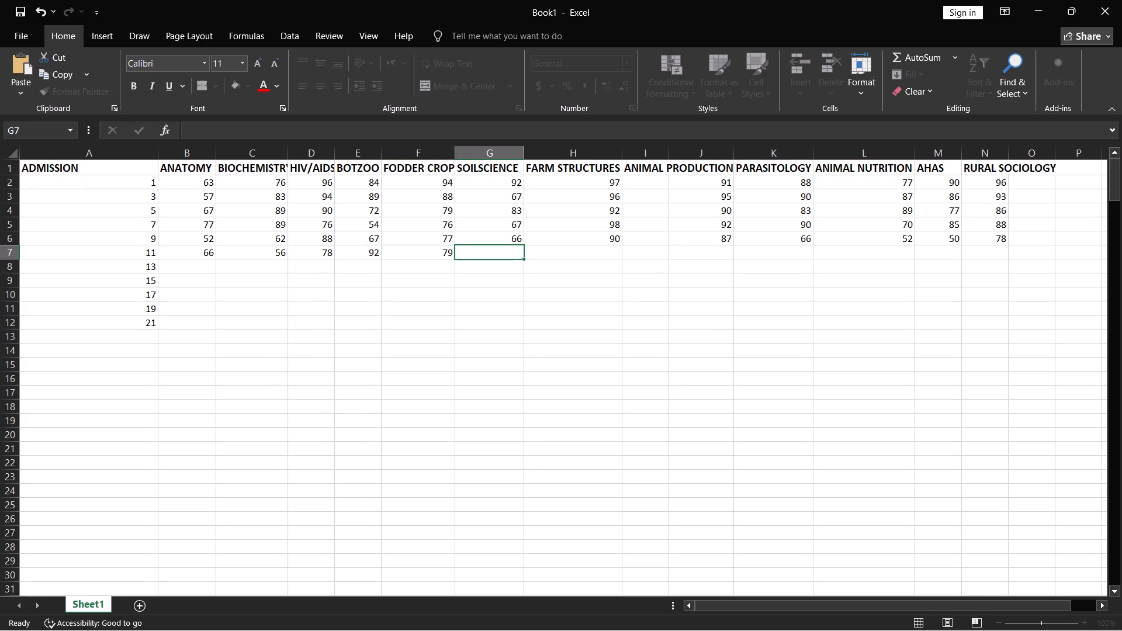
type("56")
left_click(565, 251)
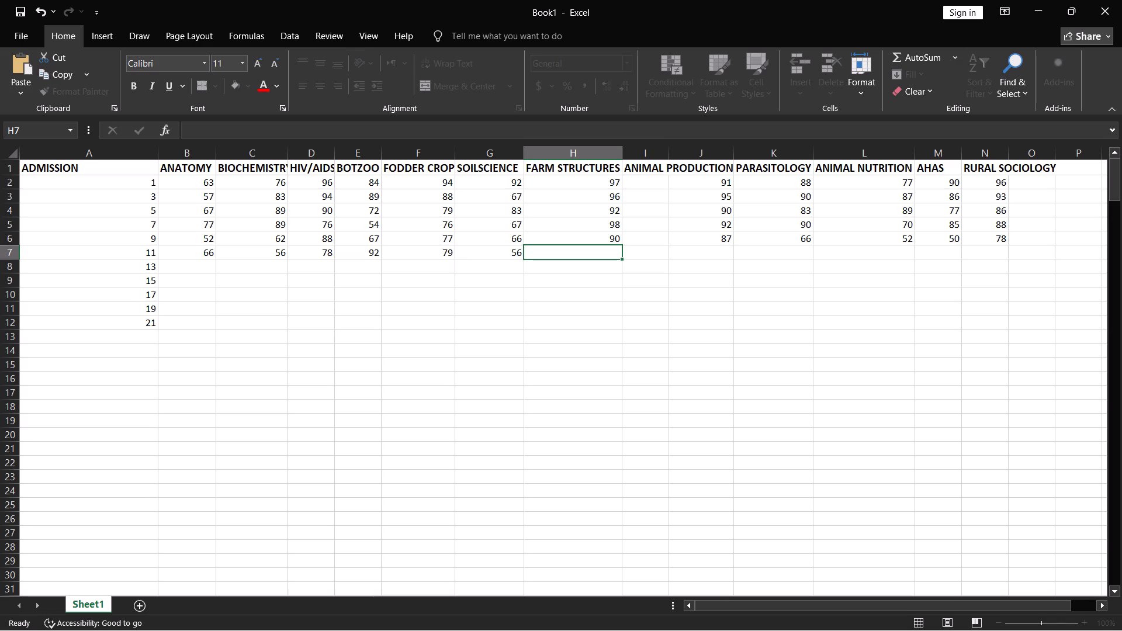
key("6")
key("7")
Complete admission 11's row with ANIMAL PRODUCTION 82 in column J, PARASITOLOGY 88, ANIMAL NUTRITION 66, AHAS 79 and RURAL SOCIOLOGY 89.
left_click(719, 254)
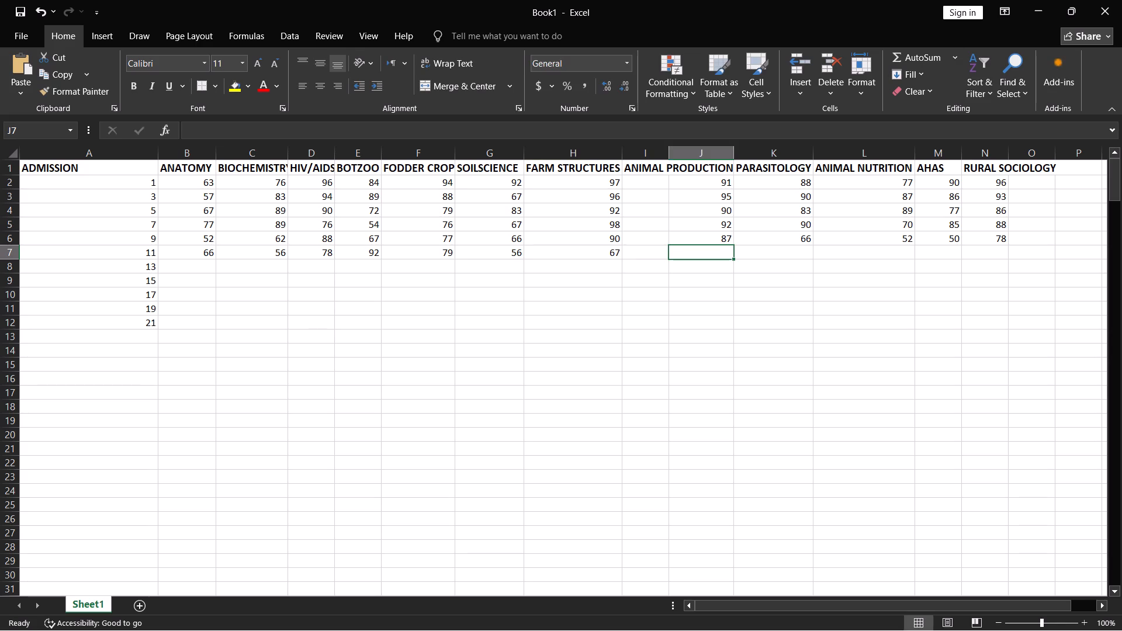
type("82")
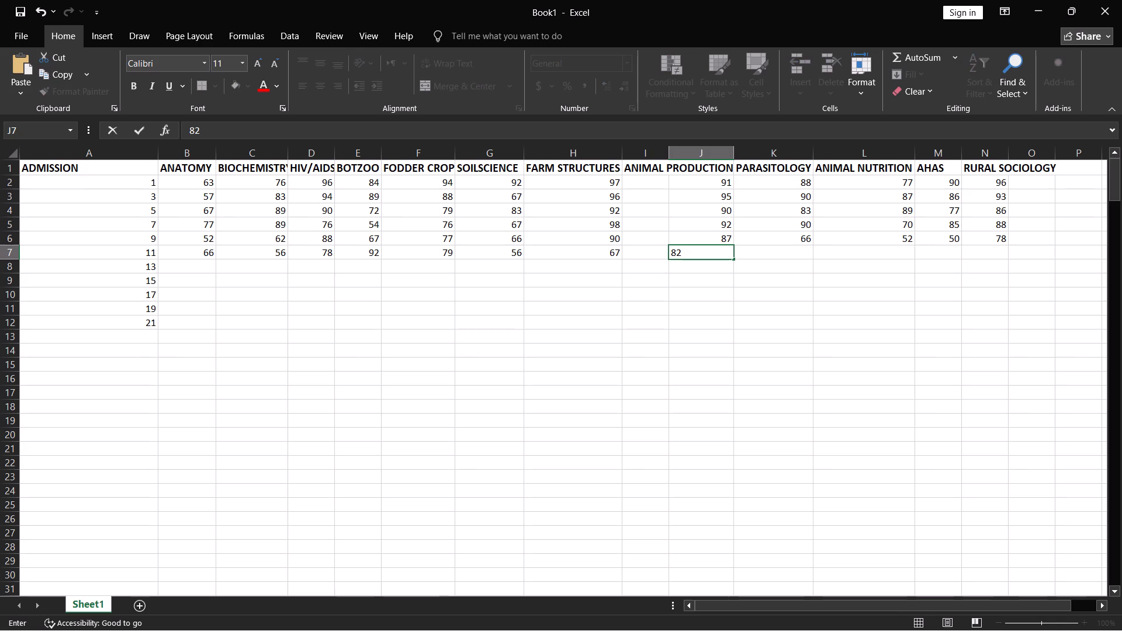
left_click(804, 244)
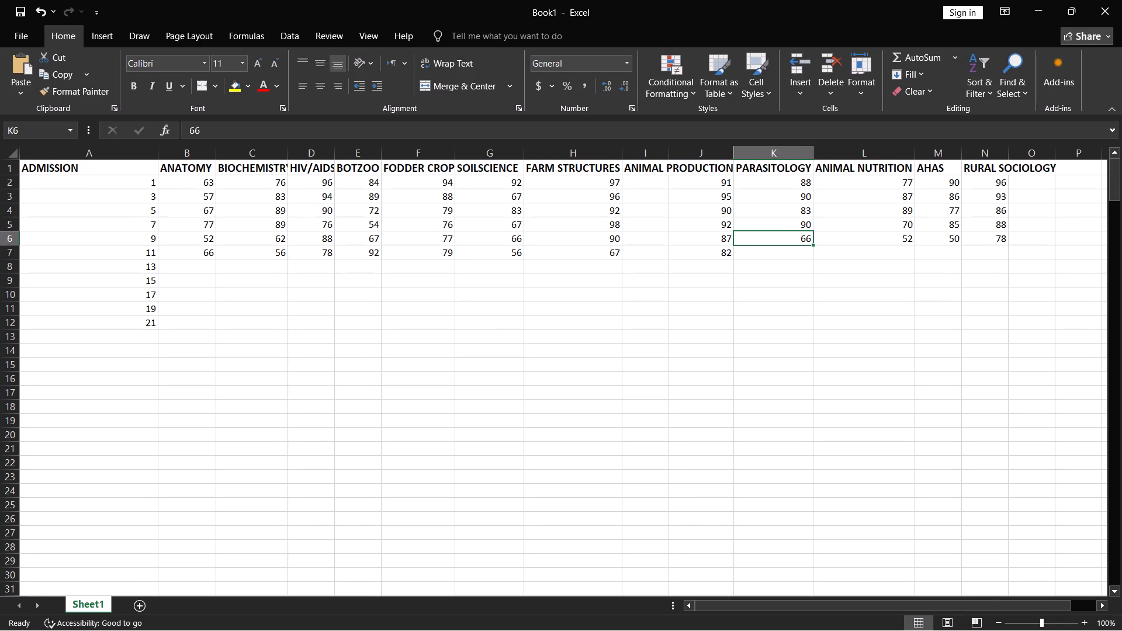
left_click(798, 252)
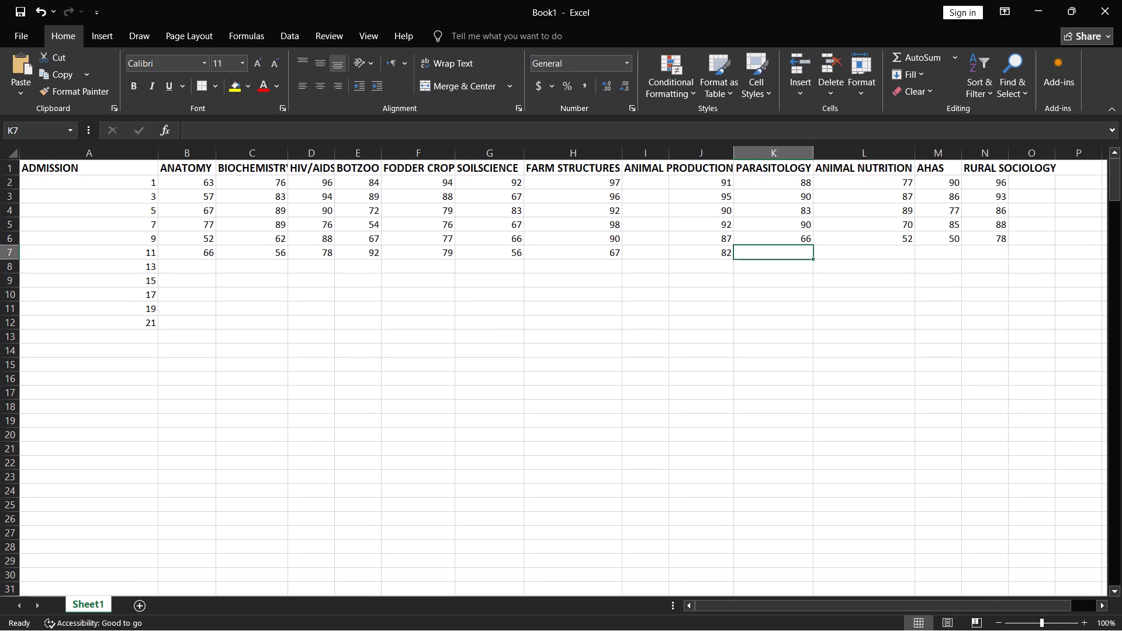
type("88")
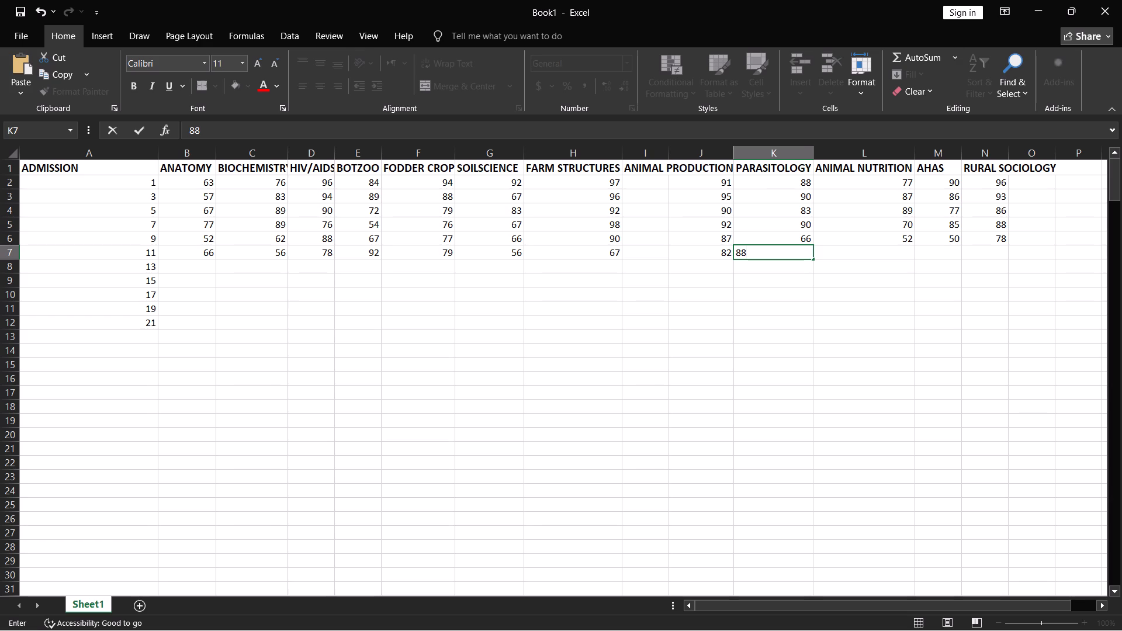
left_click(840, 255)
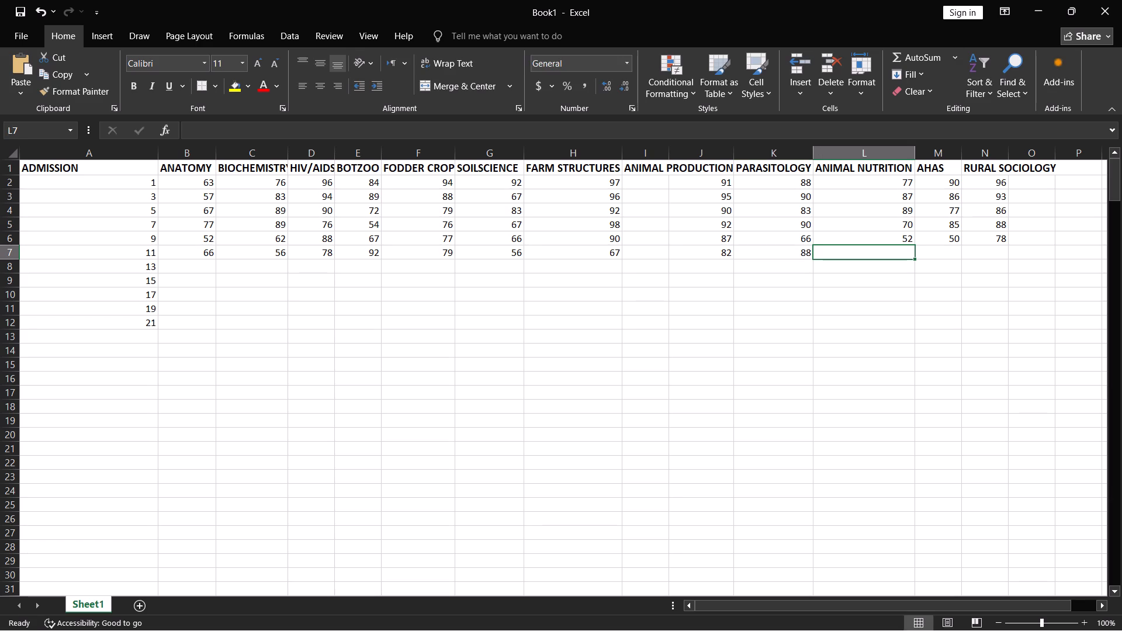
type("66")
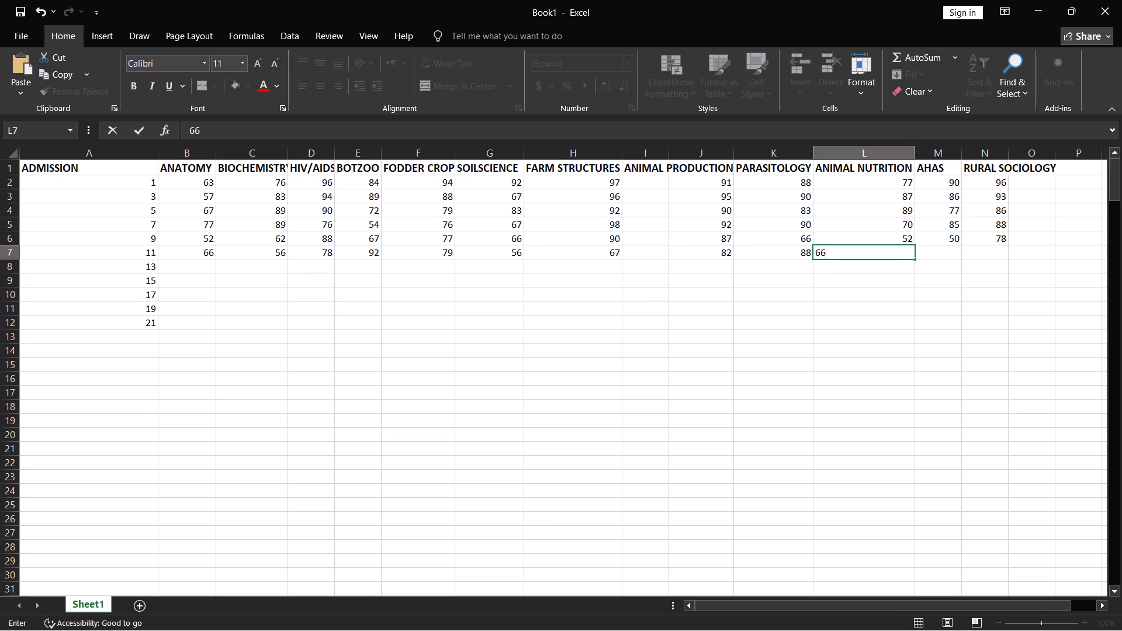
left_click(942, 256)
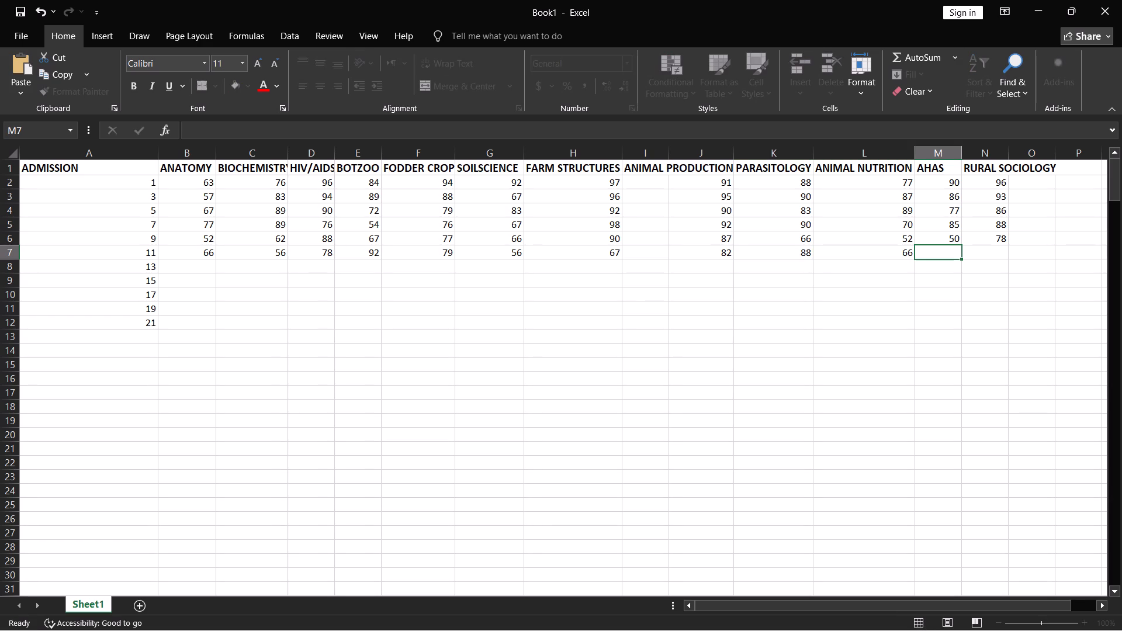
type("79")
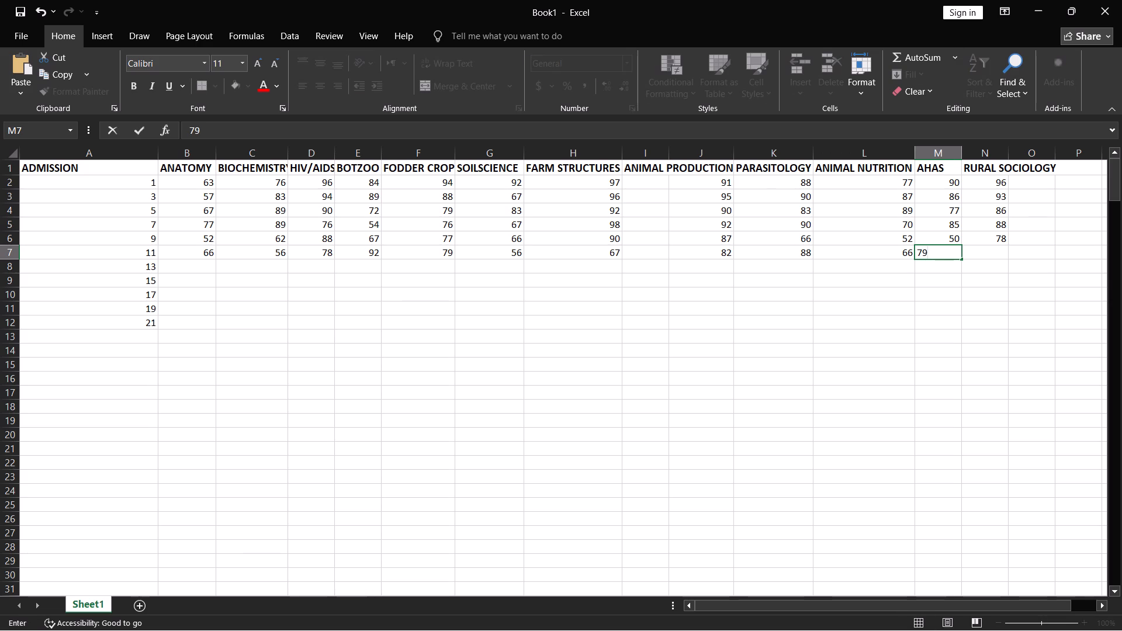
left_click(996, 248)
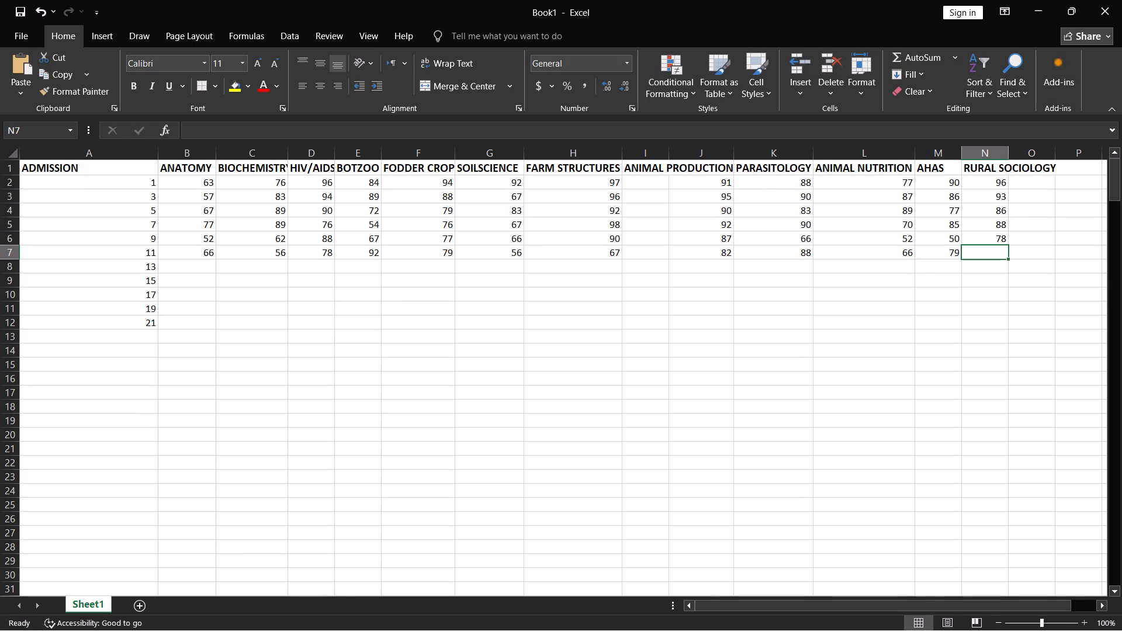
type("89")
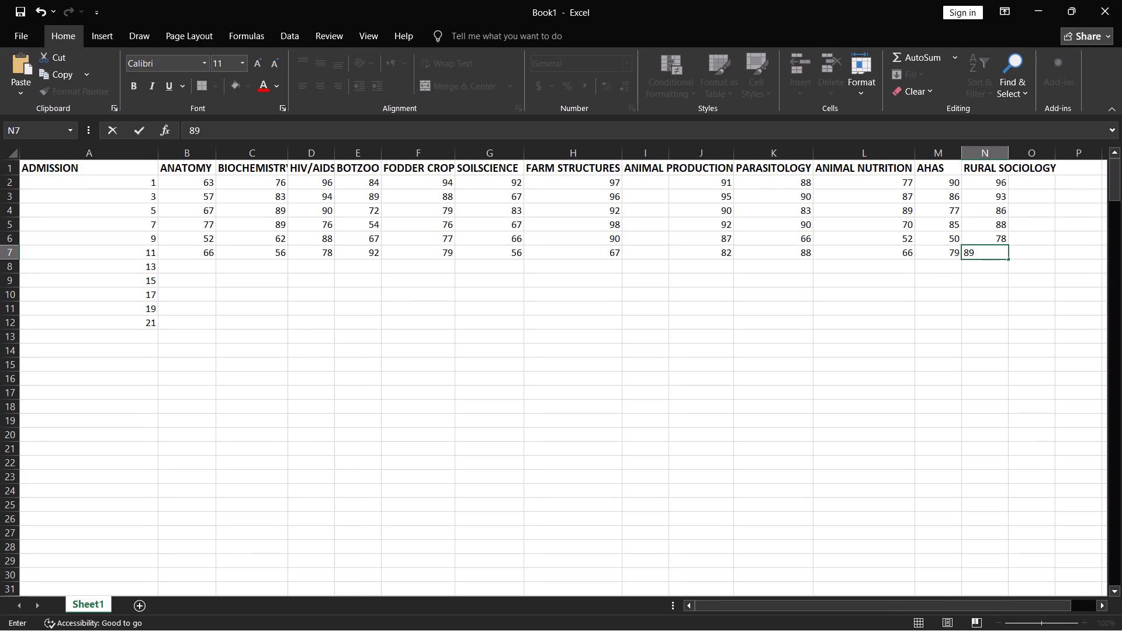
left_click(207, 266)
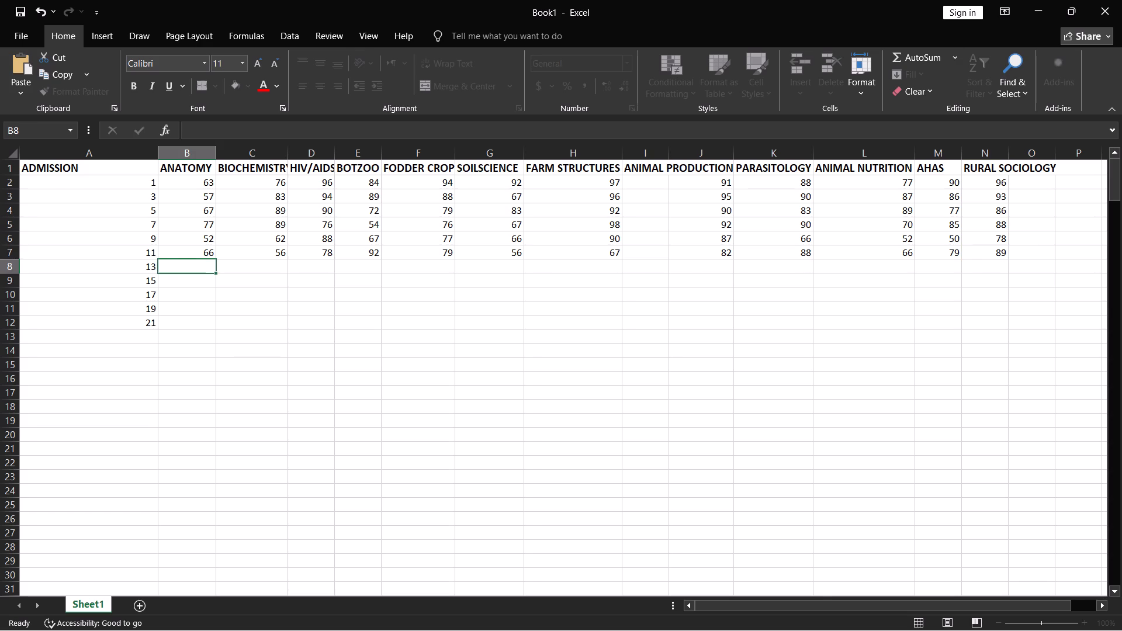